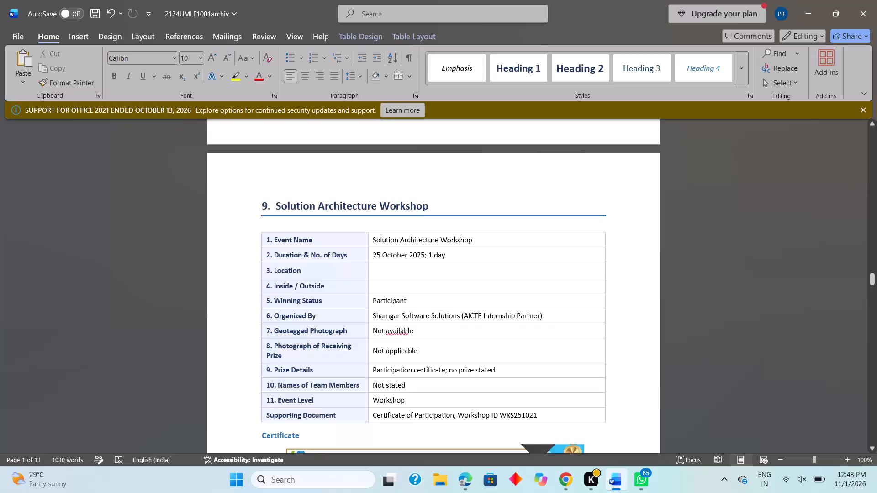
Review the event participation report, from the student details and events summary table through the event sections and their certificates.
scroll(372, 307, "up", 12)
scroll(372, 307, "up", 15)
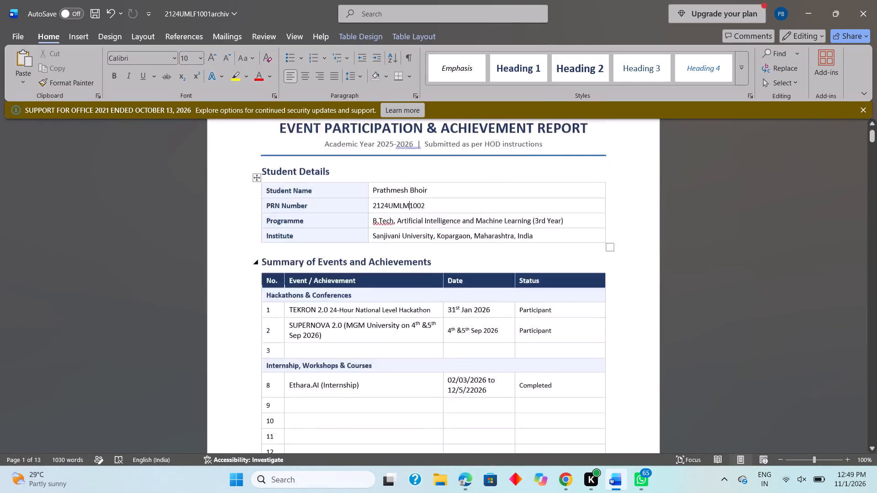
scroll(372, 307, "up", 4)
scroll(372, 307, "down", 2)
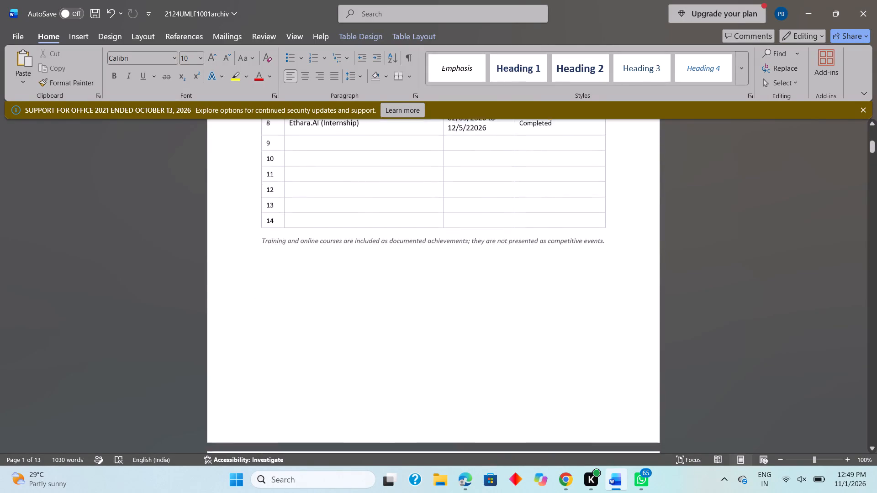
scroll(372, 307, "down", 7)
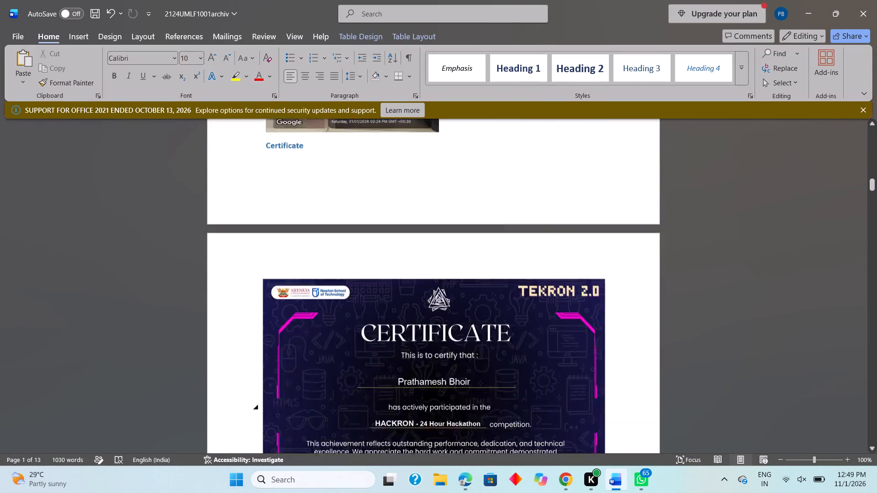
scroll(372, 307, "down", 2)
scroll(372, 307, "up", 7)
scroll(372, 307, "down", 11)
scroll(372, 307, "up", 1)
scroll(372, 307, "down", 1)
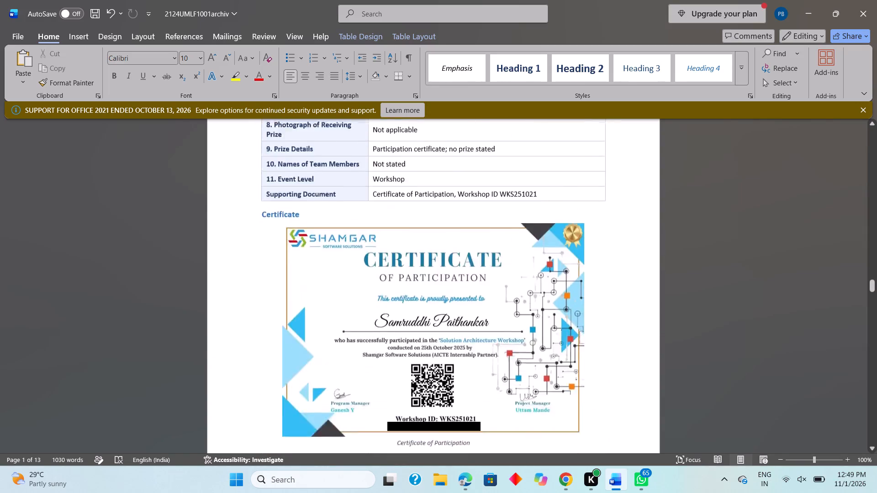
scroll(372, 307, "down", 1)
scroll(372, 307, "up", 1)
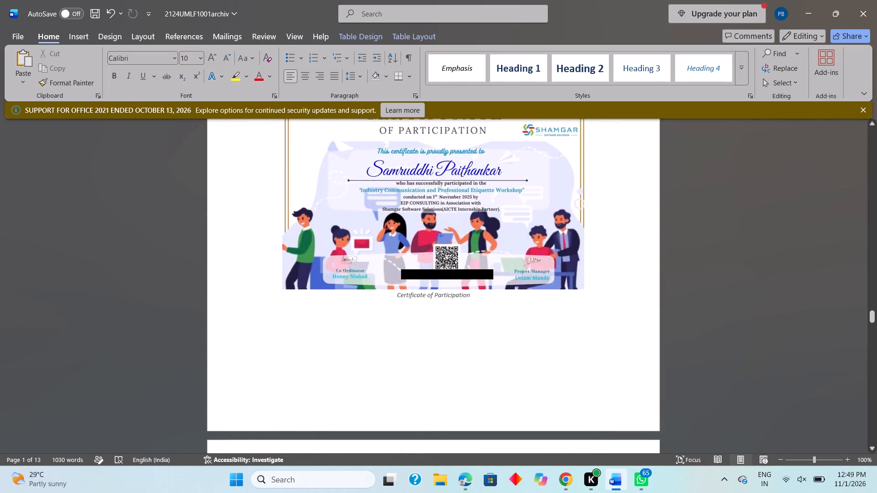
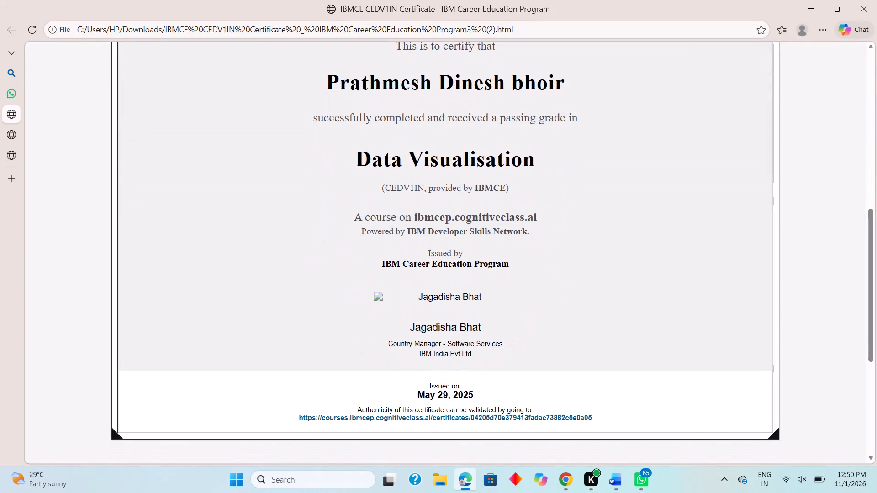
Arrange the IBM Data Visualisation certificate side by side with the Word report and move through the report's certificate sections.
key("super+Right")
left_click(292, 291)
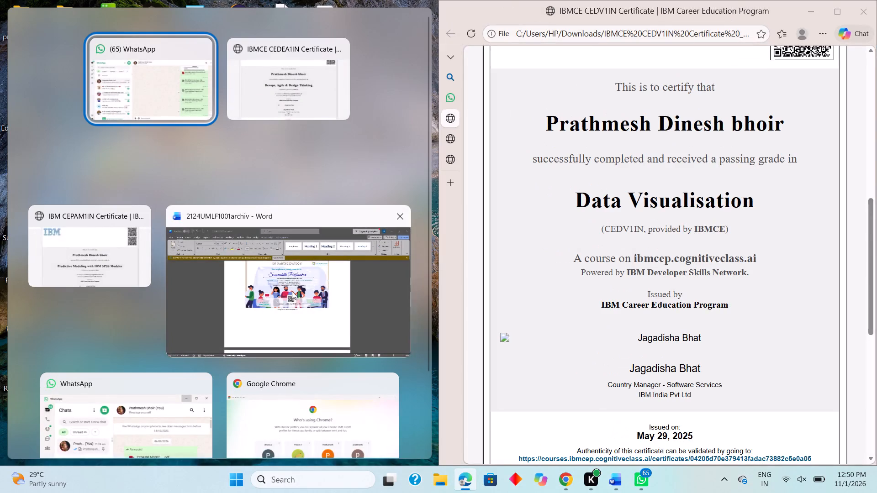
scroll(292, 291, "down", 9)
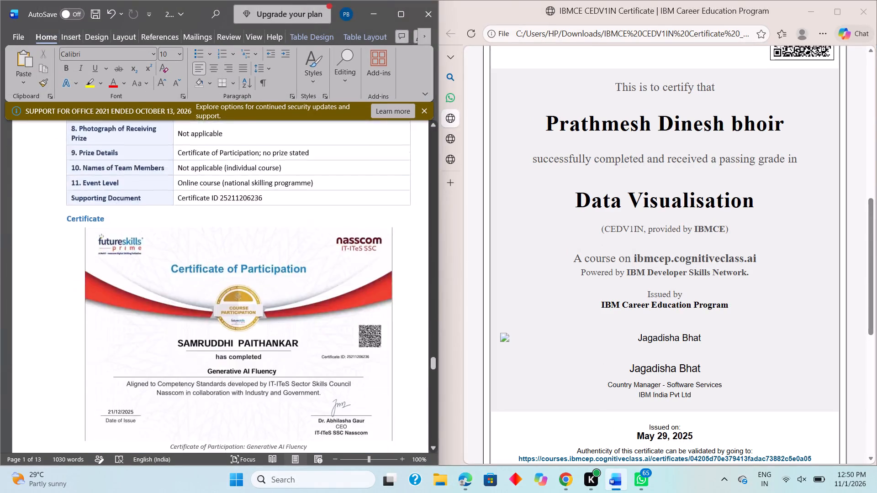
Compare the document's Data Visualization certificate section with the IBM Data Visualisation certificate open in the browser.
scroll(292, 291, "down", 3)
scroll(292, 291, "up", 6)
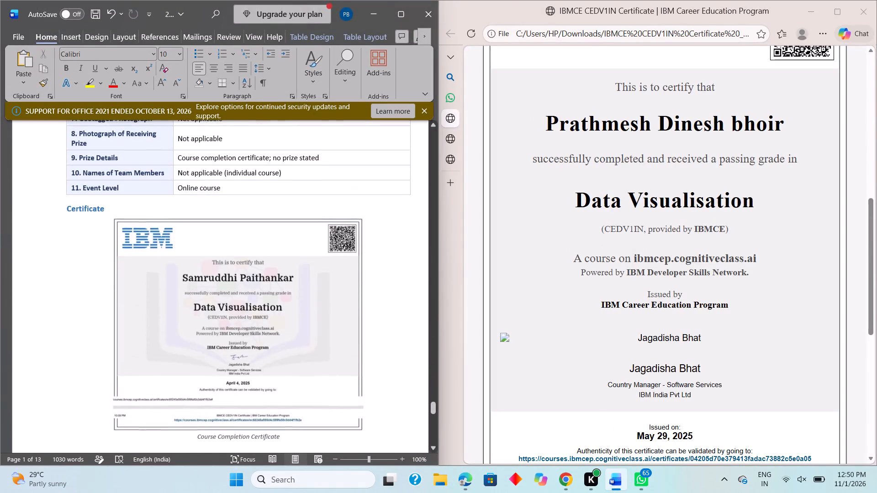
scroll(292, 291, "down", 1)
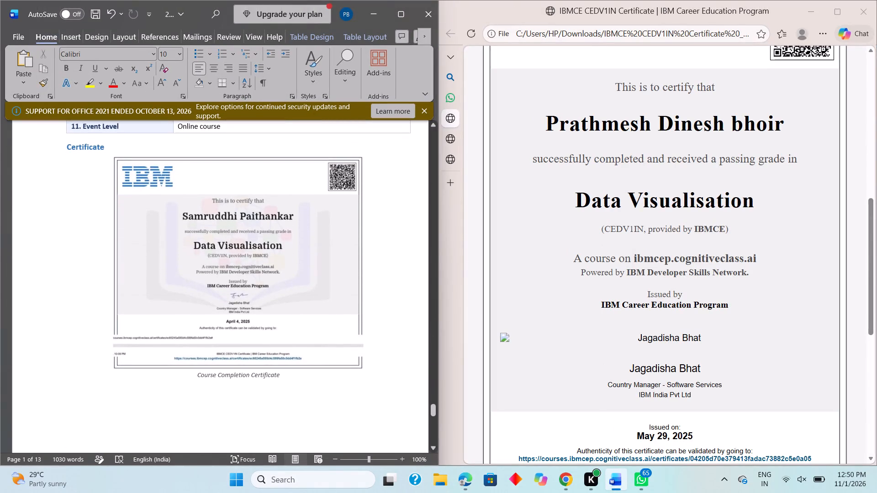
scroll(573, 290, "down", 1)
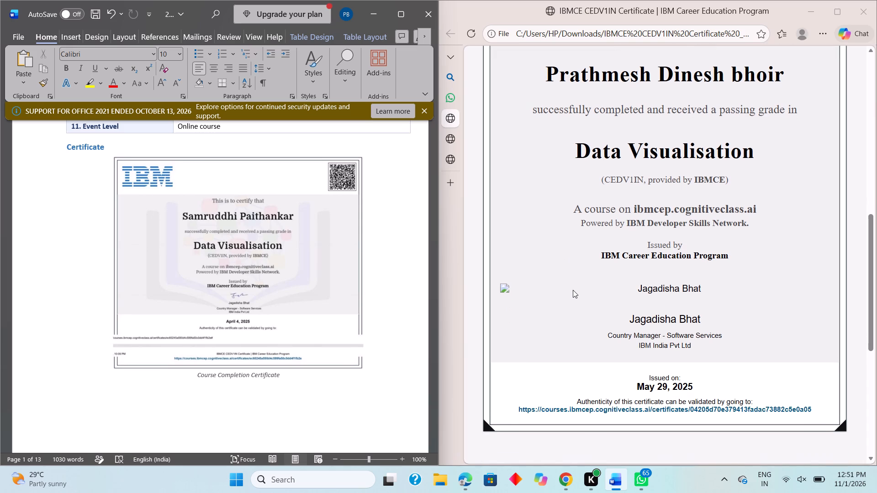
scroll(573, 290, "down", 1)
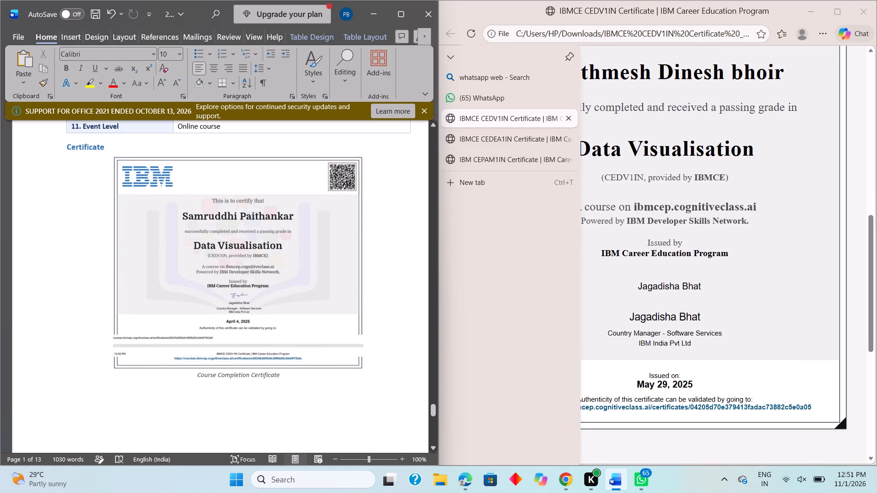
scroll(325, 343, "up", 5)
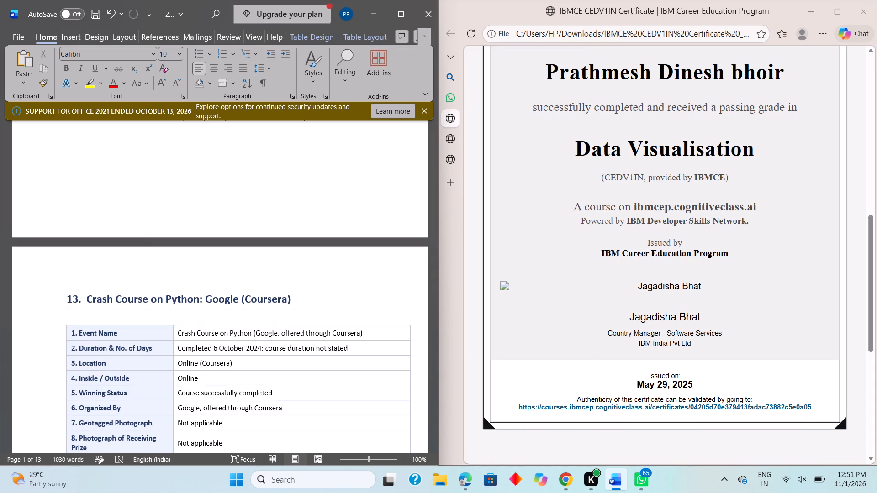
Maximize the browser window and fit the entire IBM Data Visualisation certificate on the screen.
left_click(844, 21)
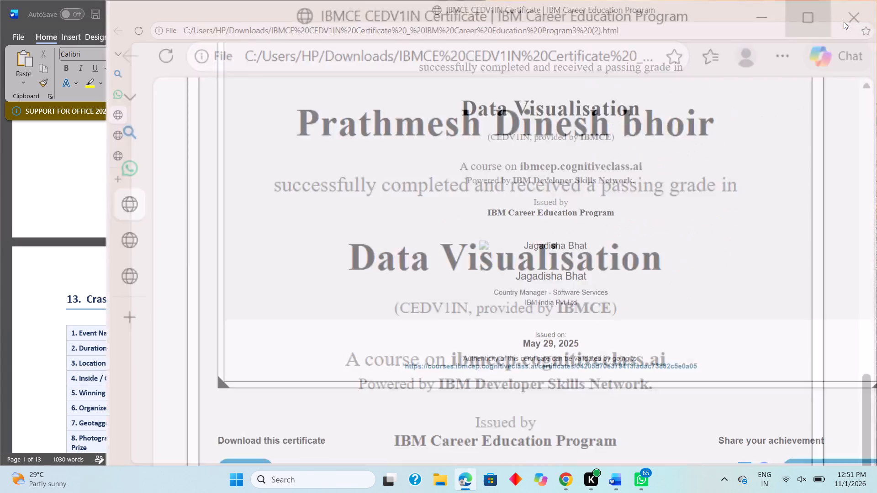
scroll(620, 272, "up", 1)
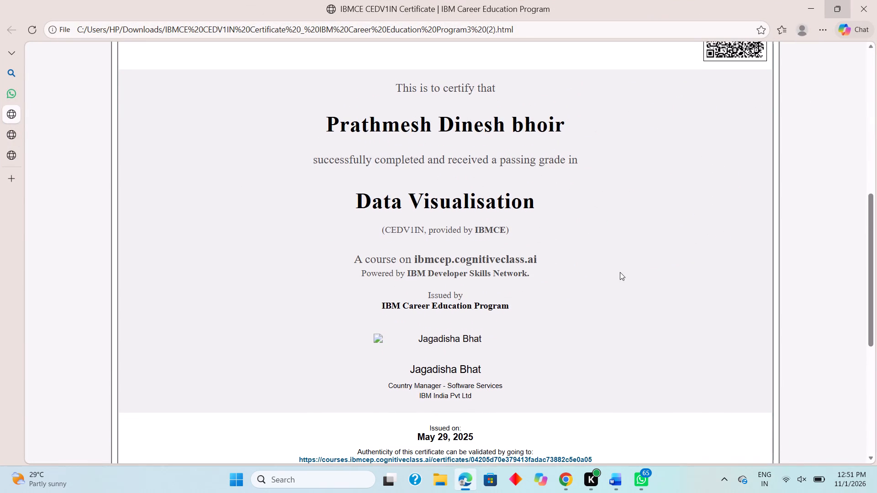
key("ctrl+minus")
key("ctrl+minus")
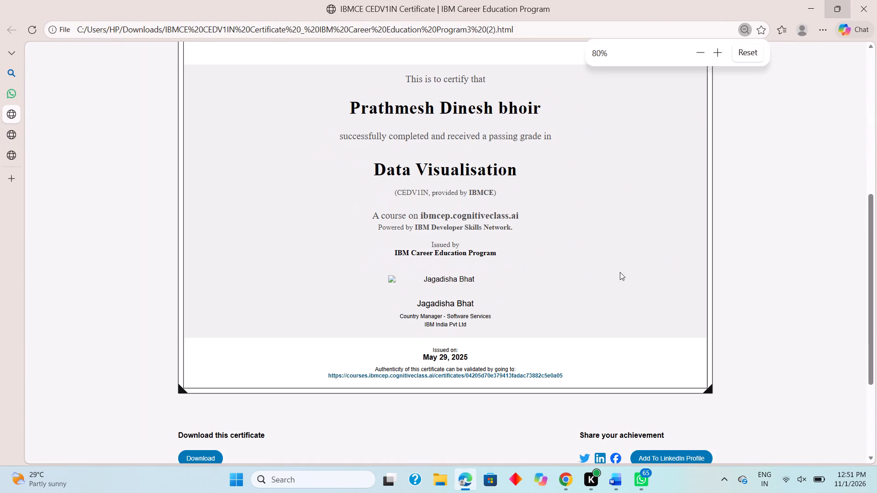
scroll(620, 272, "up", 1)
key("ctrl+minus")
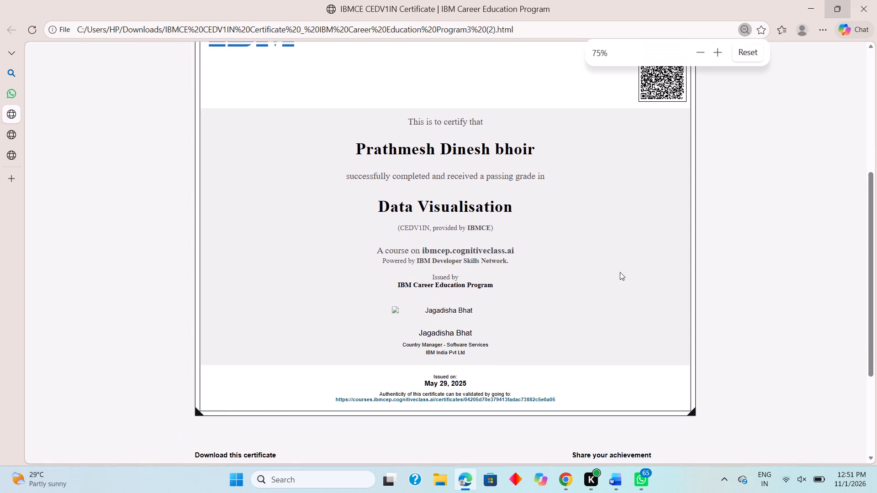
key("ctrl+minus")
scroll(620, 272, "up", 1)
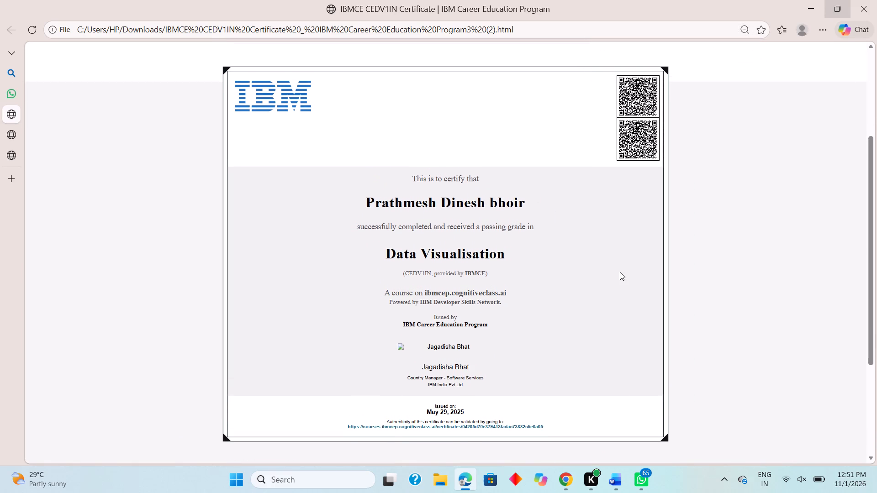
scroll(620, 272, "up", 1)
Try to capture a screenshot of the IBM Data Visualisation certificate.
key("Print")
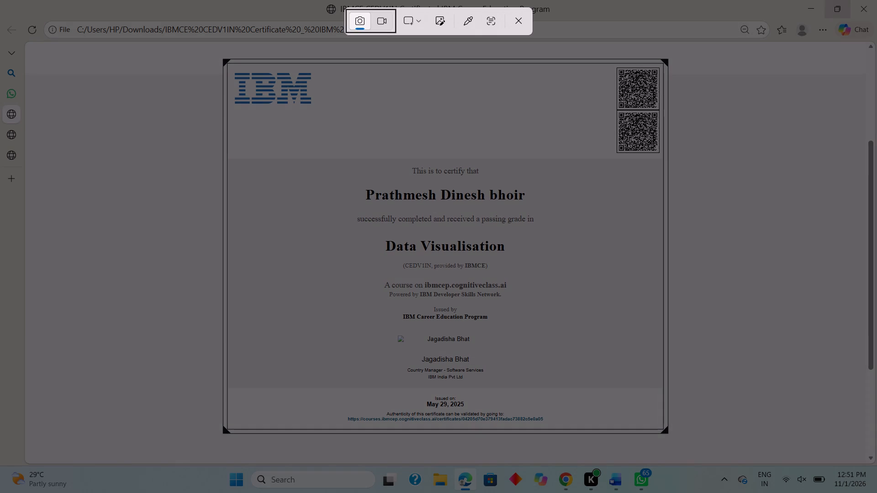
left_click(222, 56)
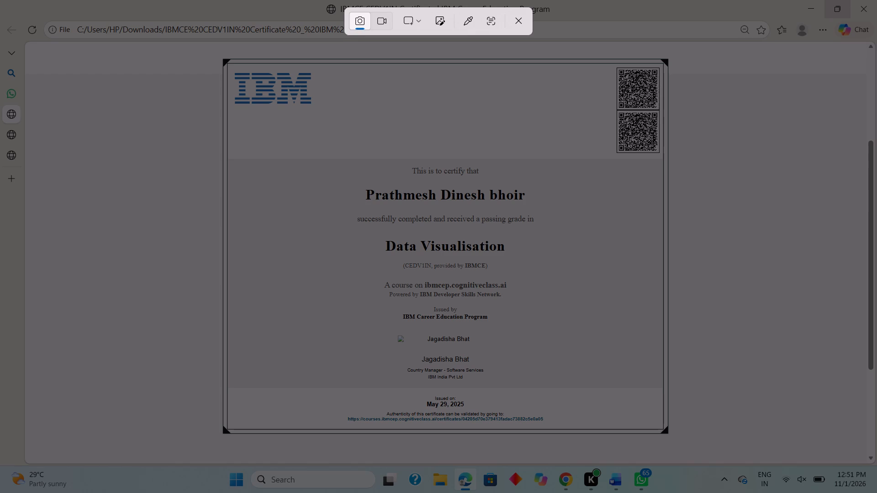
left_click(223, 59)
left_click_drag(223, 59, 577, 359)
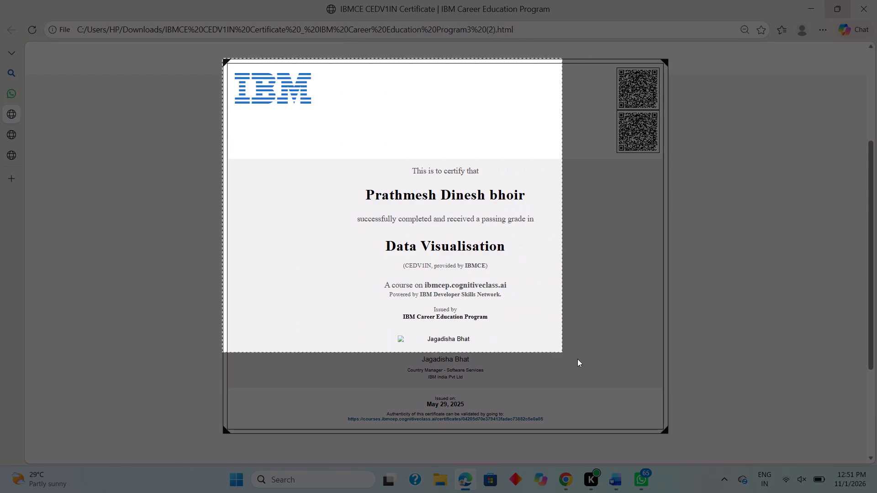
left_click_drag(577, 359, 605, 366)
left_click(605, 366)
Capture a screenshot of the complete IBM Data Visualisation certificate, including its full border.
key("Print")
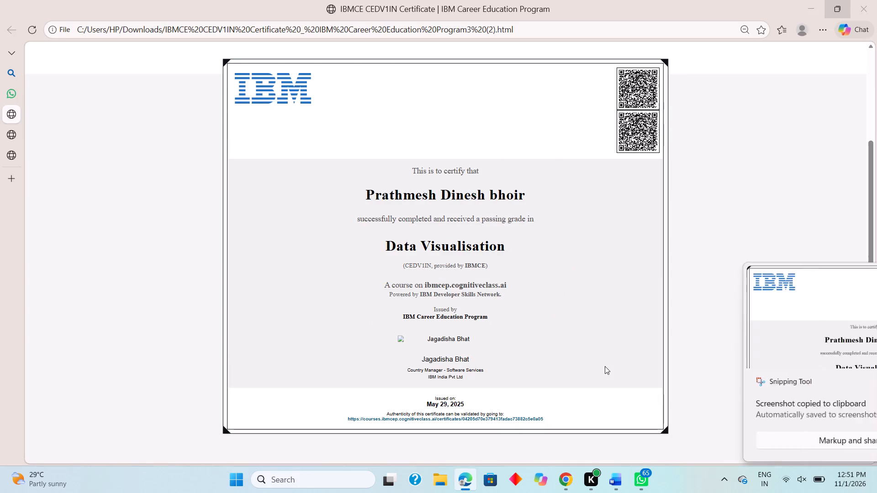
double_click(854, 376)
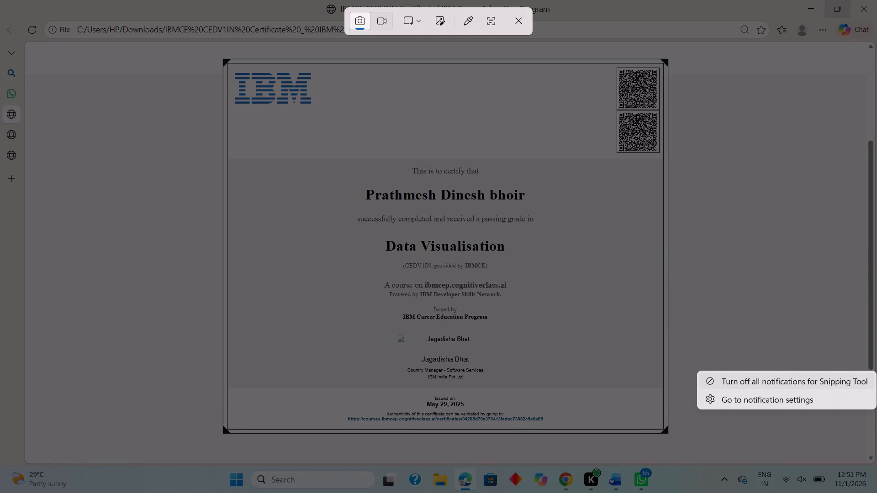
left_click(221, 56)
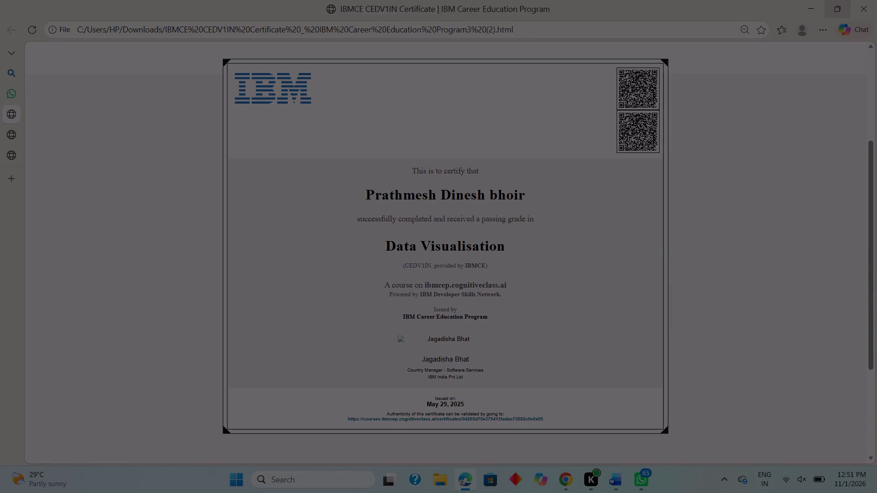
left_click_drag(221, 56, 586, 397)
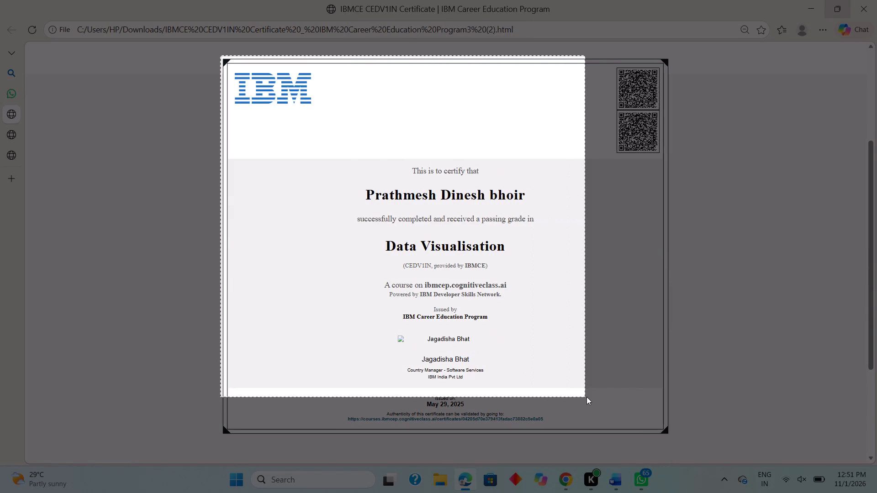
left_click_drag(586, 397, 665, 435)
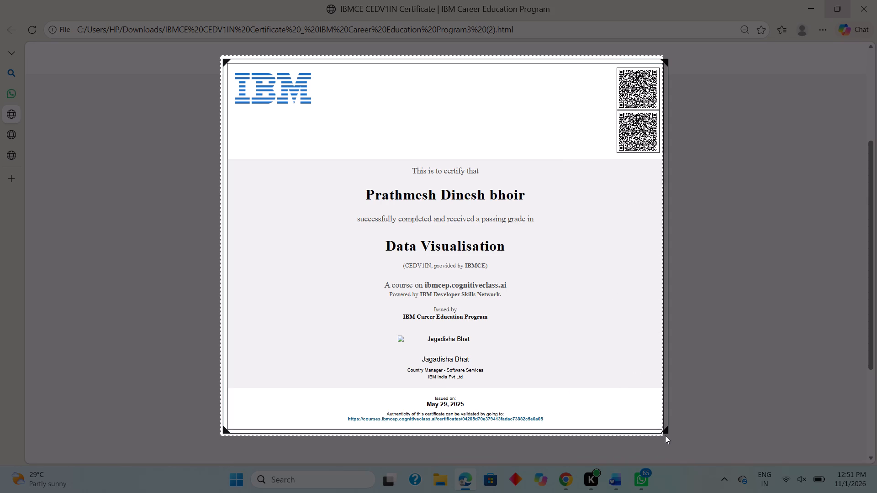
left_click_drag(665, 435, 666, 433)
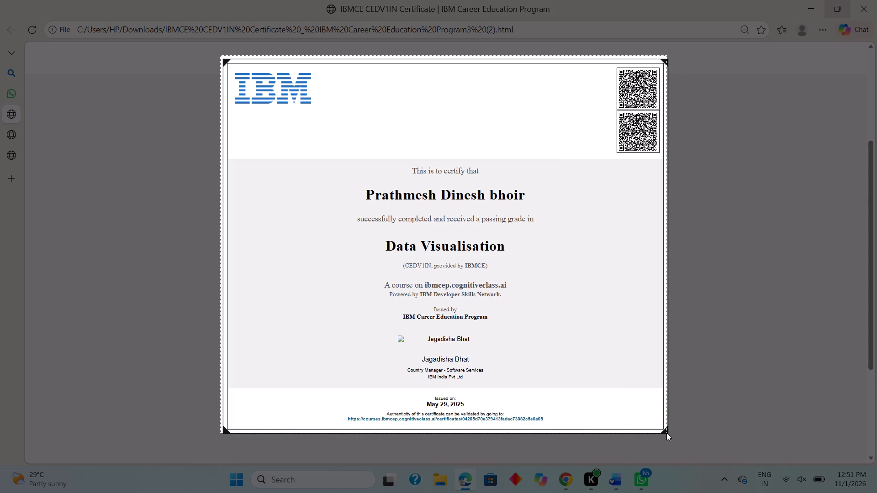
left_click_drag(666, 433, 666, 433)
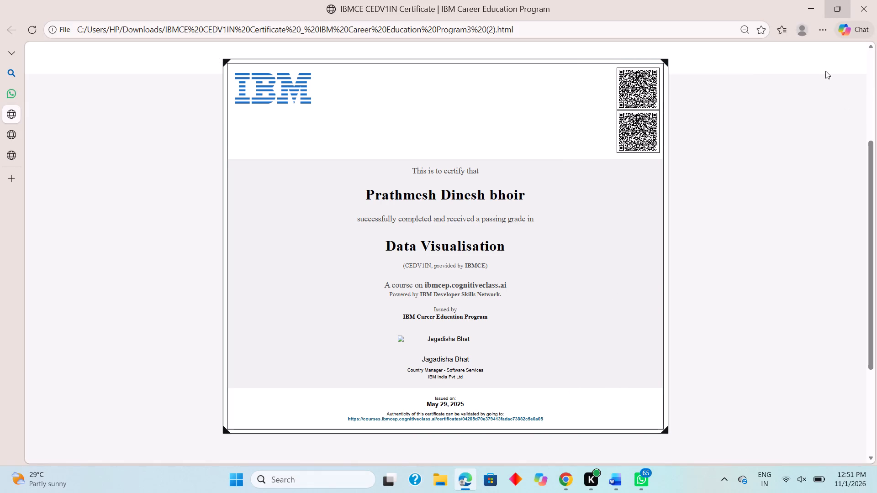
Switch to the Word document and replace the certificate picture in section 14, Data Visualization, with the captured screenshot.
left_click(817, 7)
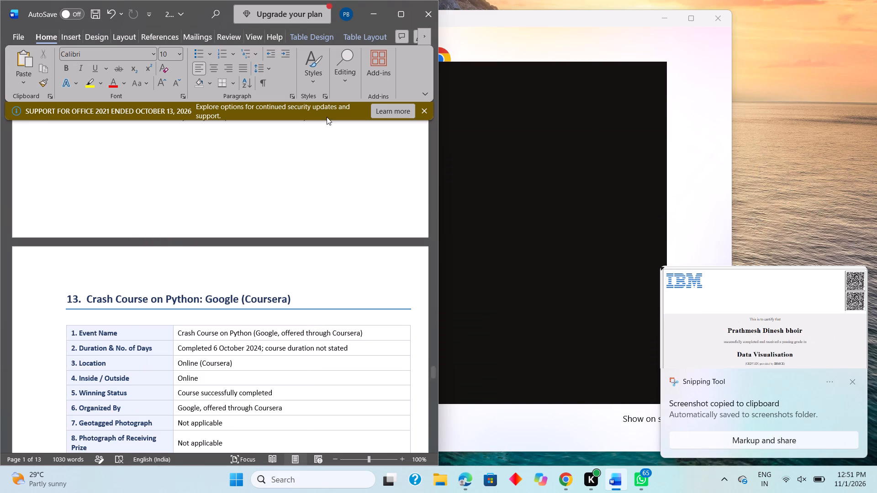
left_click(403, 7)
scroll(404, 189, "down", 6)
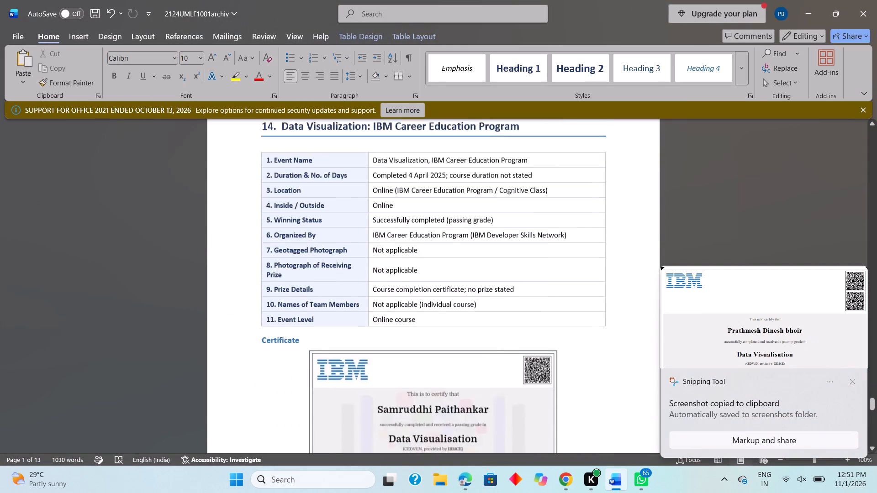
scroll(404, 189, "down", 5)
scroll(404, 189, "up", 6)
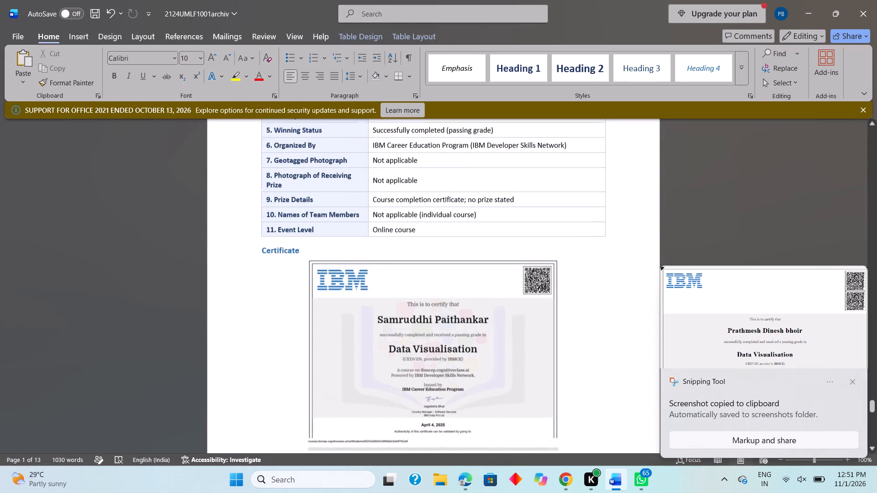
left_click(393, 325)
scroll(393, 325, "down", 2)
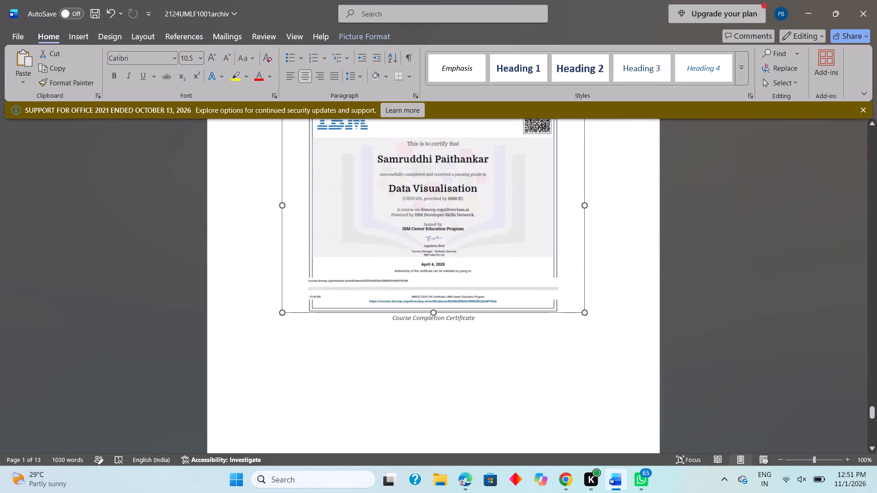
key("Delete")
key("ctrl+v")
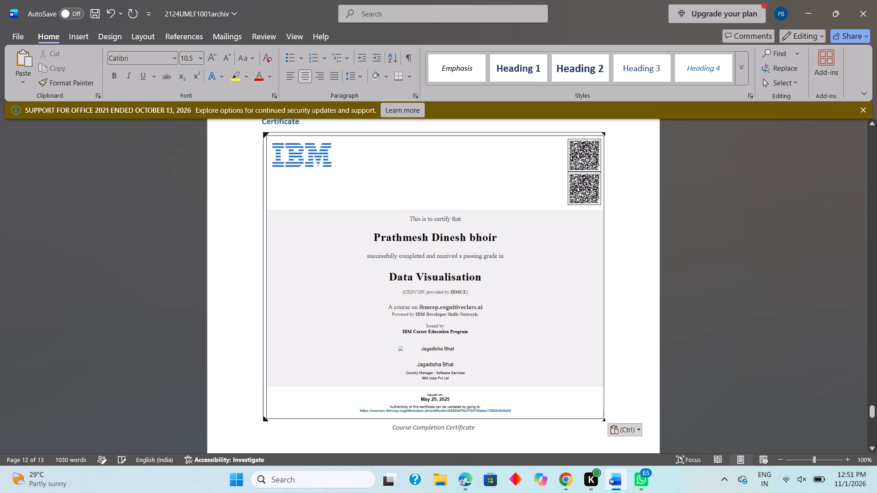
Change the completion date in section 14's Duration & No. of Days row to 29 may 2025.
scroll(393, 325, "up", 3)
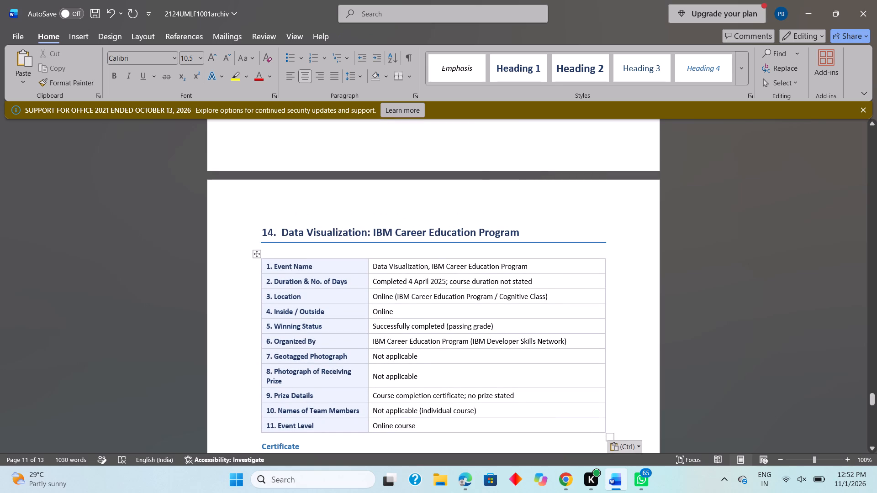
left_click(429, 283)
key("BackSpace")
key("BackSpace")
key("BackSpace")
key("BackSpace")
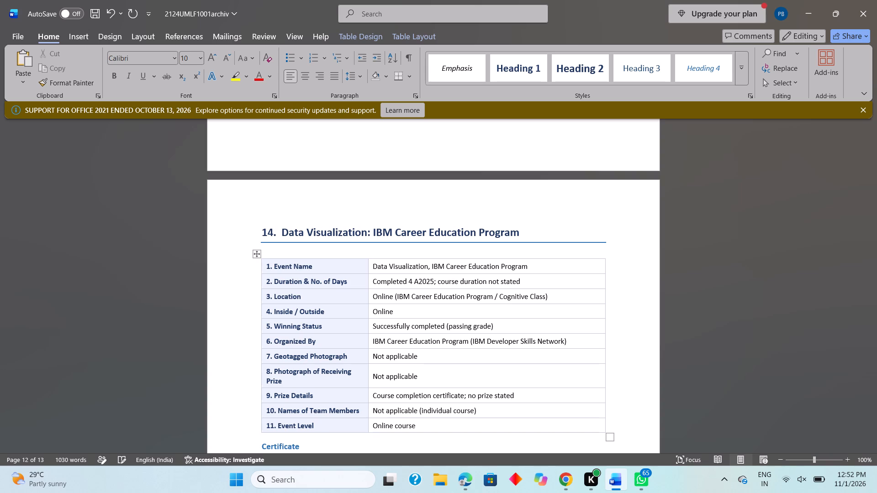
key("BackSpace")
key("BackSpace")
key("BackSpace")
key("BackSpace")
scroll(429, 283, "down", 2)
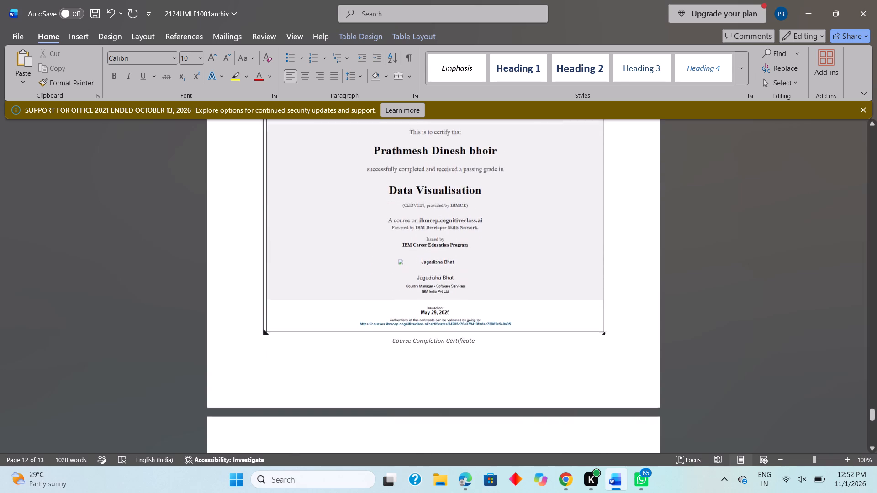
scroll(429, 283, "down", 2)
scroll(429, 283, "up", 2)
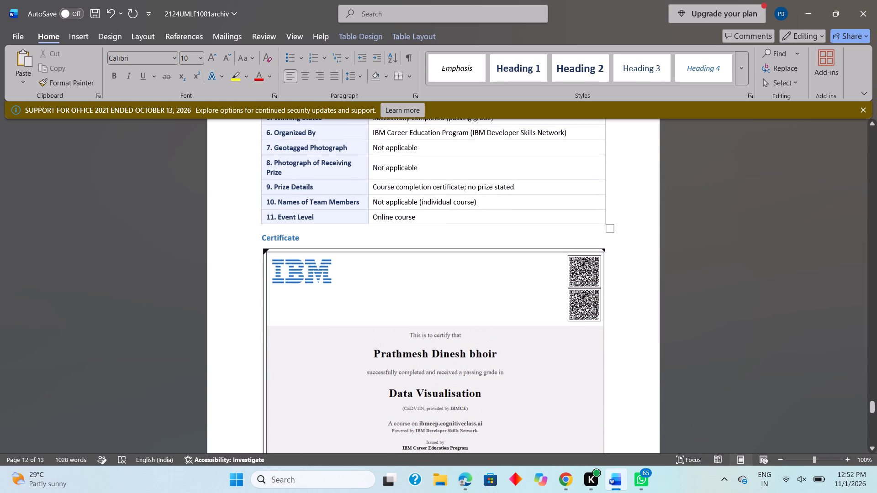
scroll(429, 283, "up", 2)
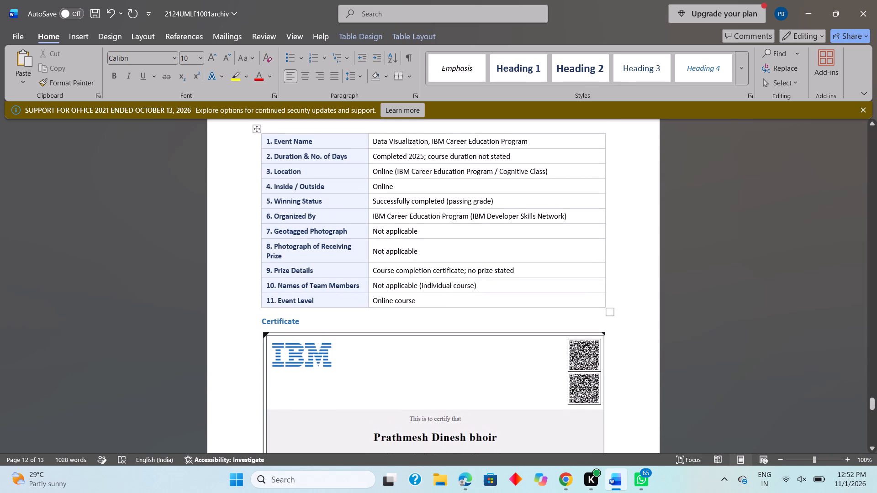
type("29 may")
key("space")
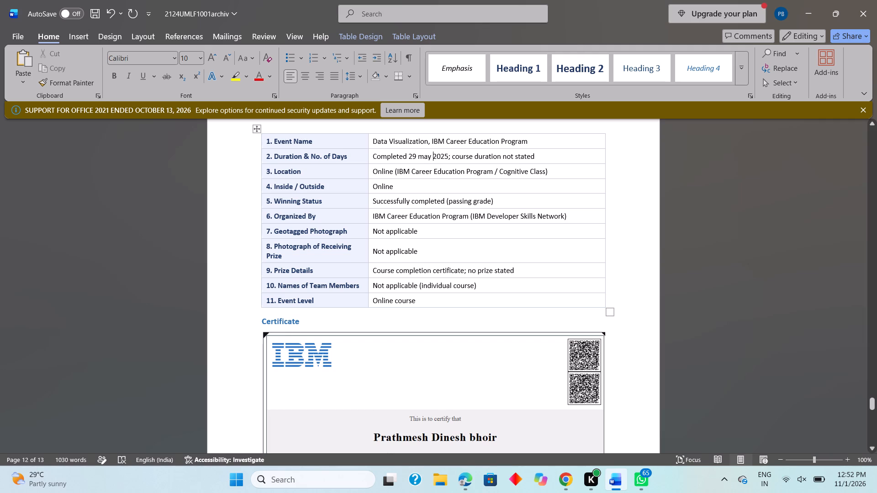
Review the document from section 14 through the Declaration and back up to section 13, Crash Course on Python.
scroll(458, 229, "down", 4)
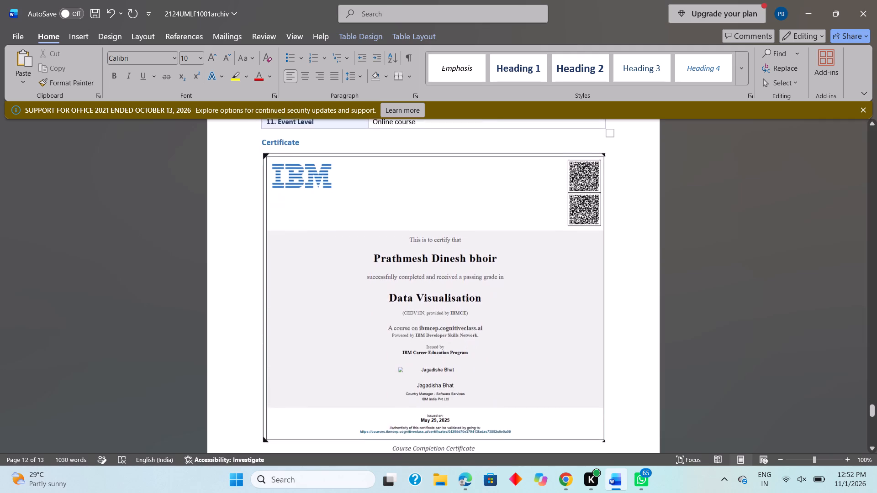
scroll(458, 229, "down", 3)
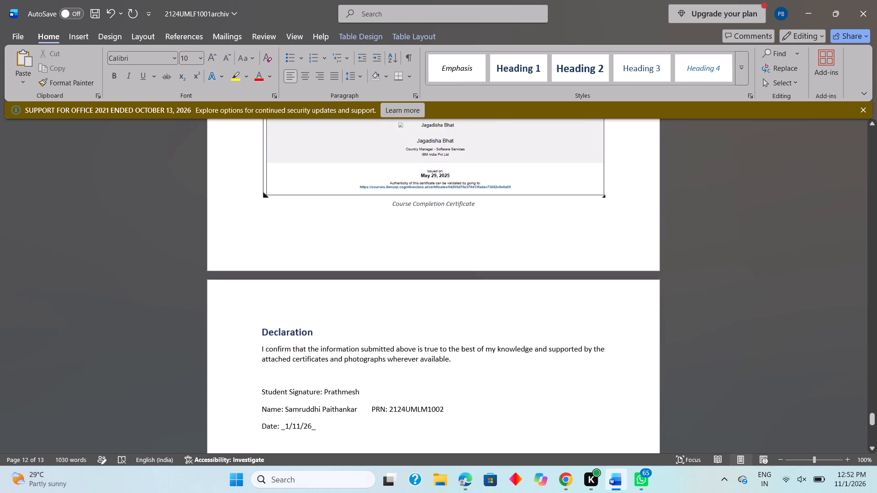
scroll(458, 229, "down", 1)
scroll(458, 229, "up", 4)
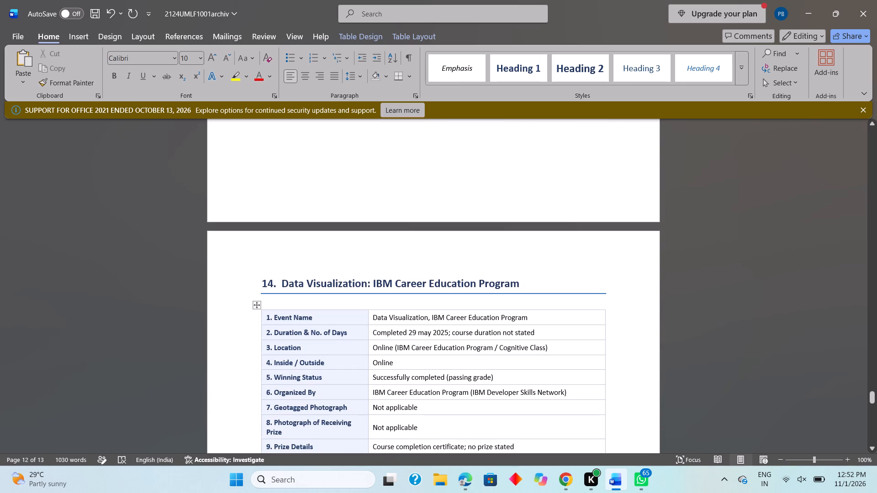
scroll(458, 229, "up", 3)
scroll(458, 231, "down", 1)
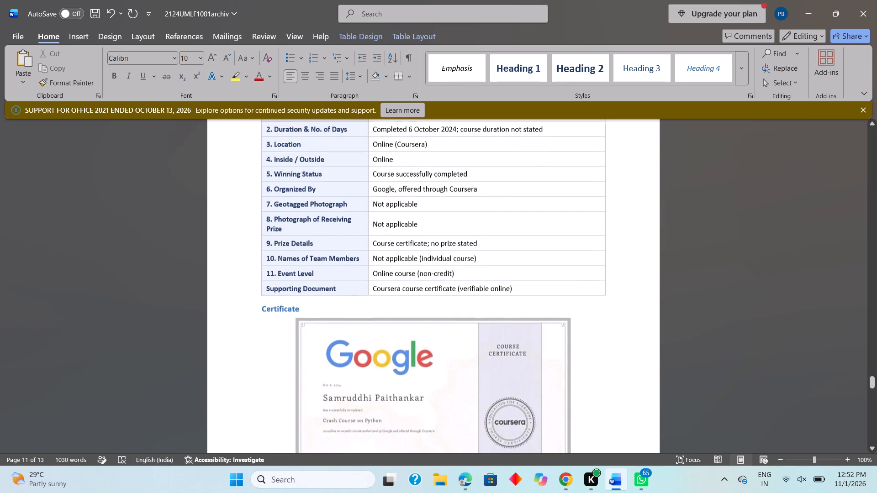
Review the report from section 13, Crash Course on Python, back to sections 8 and 9 to see which certificates remain.
scroll(458, 231, "down", 2)
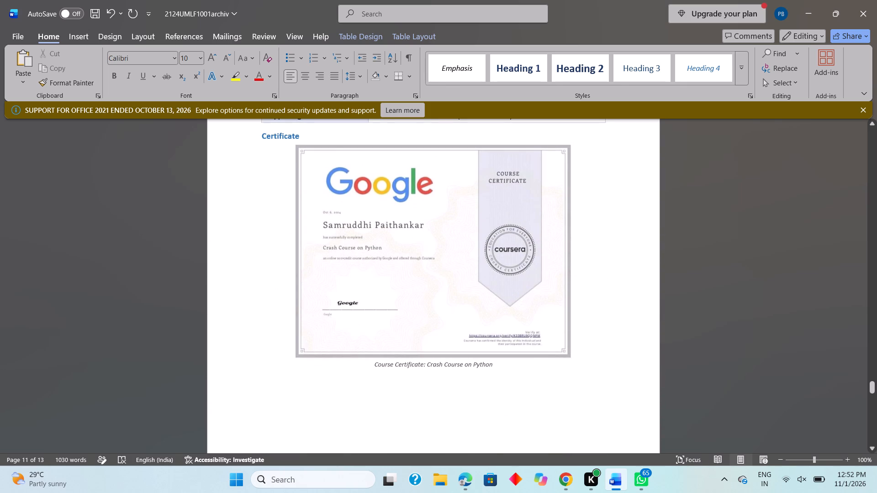
scroll(466, 168, "up", 6)
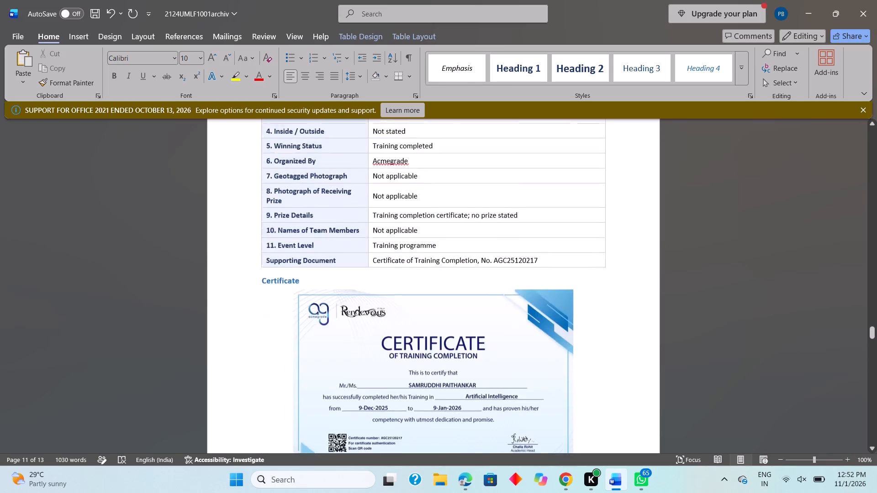
scroll(466, 168, "up", 7)
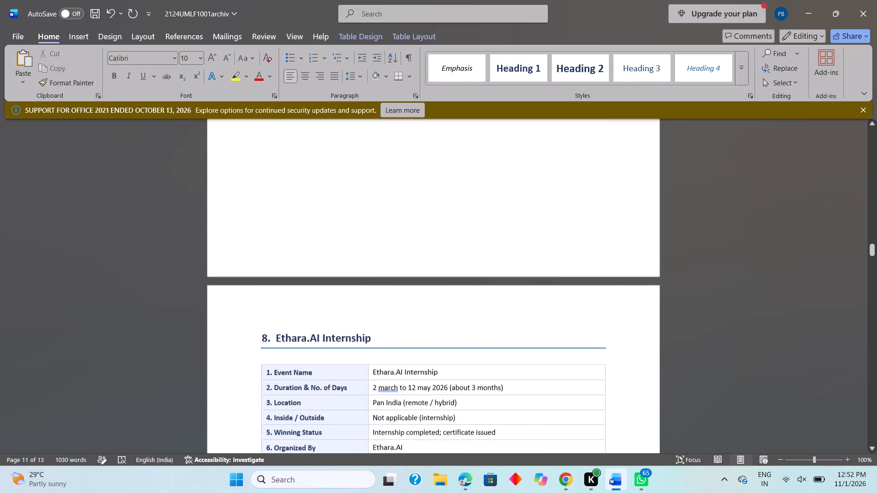
scroll(466, 168, "down", 8)
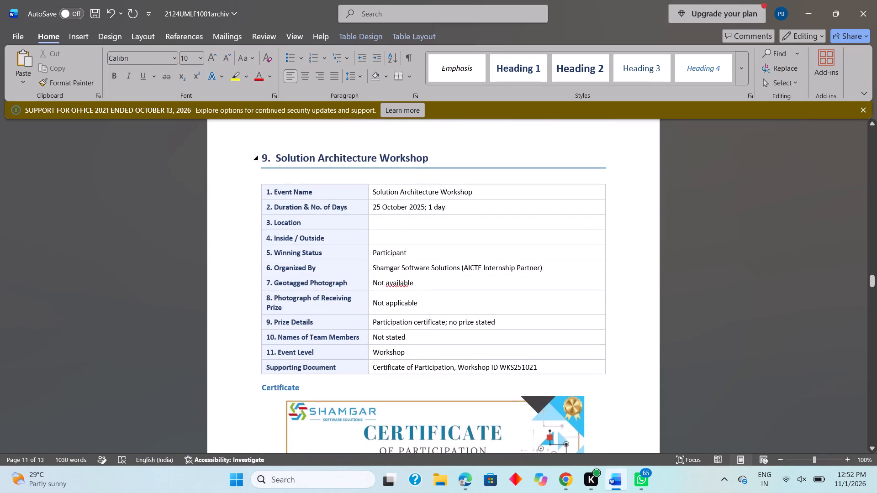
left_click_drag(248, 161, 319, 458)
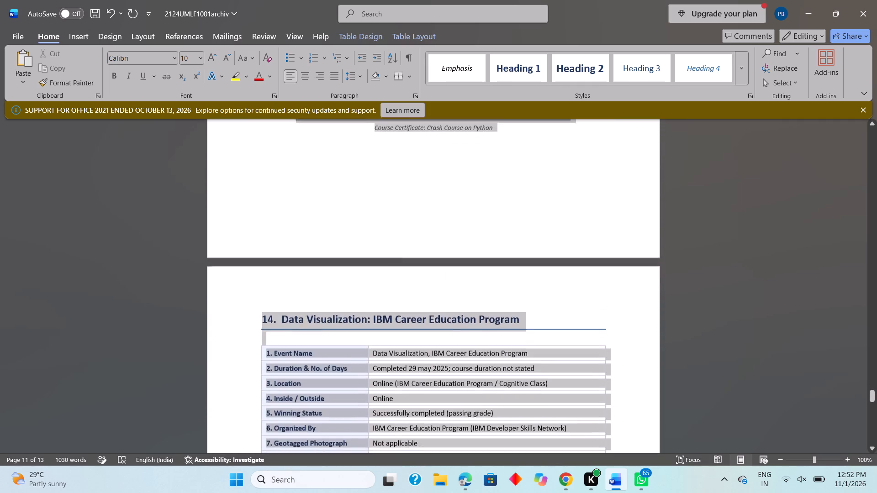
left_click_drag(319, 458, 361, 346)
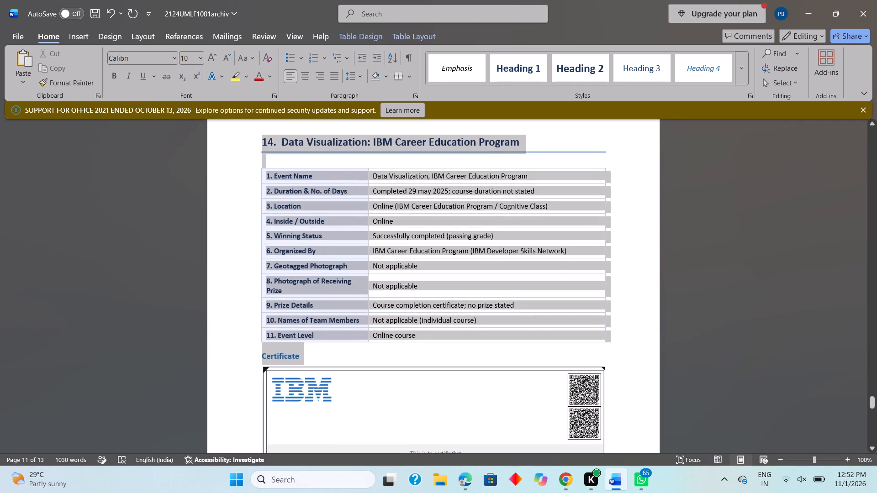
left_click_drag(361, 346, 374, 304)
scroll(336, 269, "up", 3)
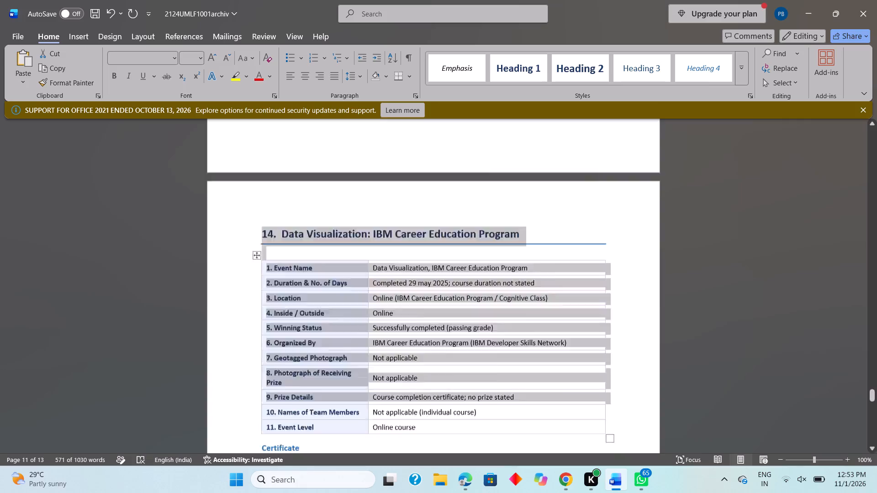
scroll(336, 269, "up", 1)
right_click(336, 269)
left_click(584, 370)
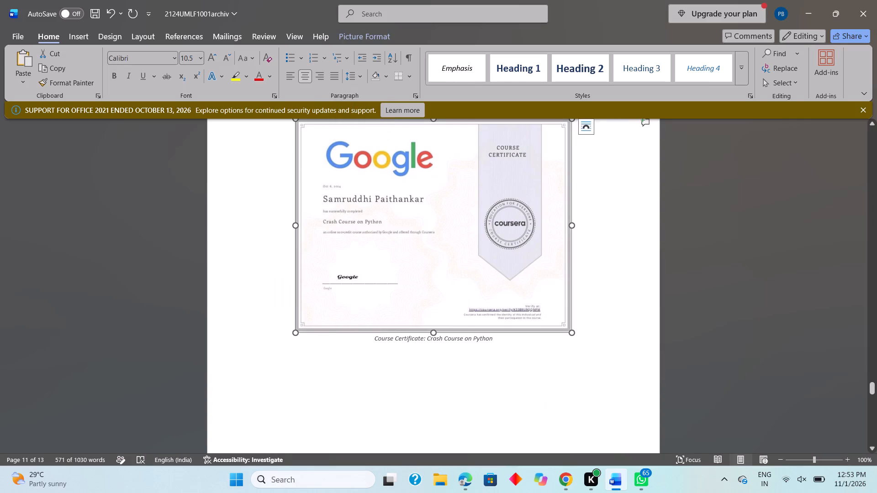
Delete sections 9 through 13, from Solution Architecture Workshop to Crash Course on Python, including their tables and certificates.
scroll(459, 388, "up", 2)
scroll(459, 388, "down", 2)
scroll(459, 388, "up", 2)
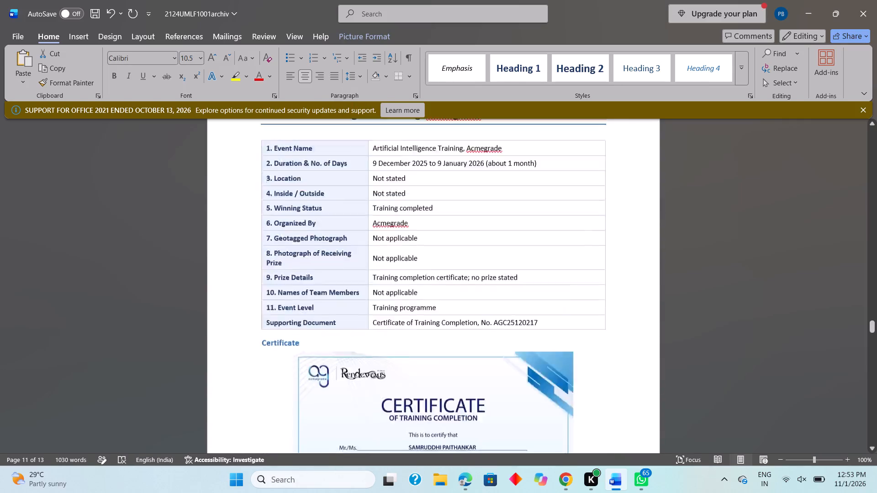
scroll(459, 388, "up", 10)
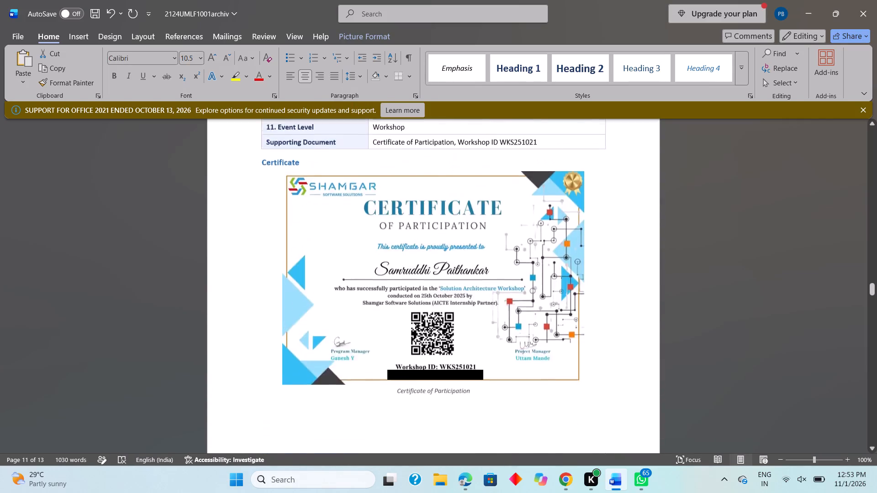
scroll(459, 388, "up", 1)
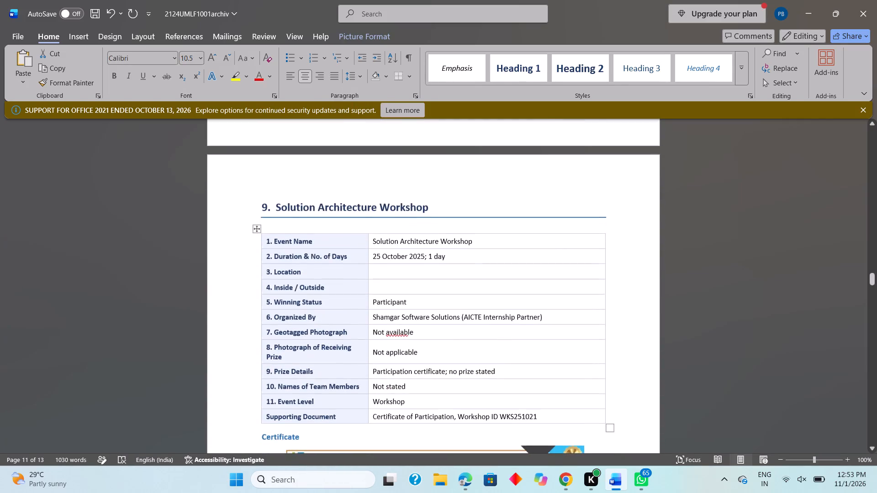
left_click_drag(258, 202, 404, 492)
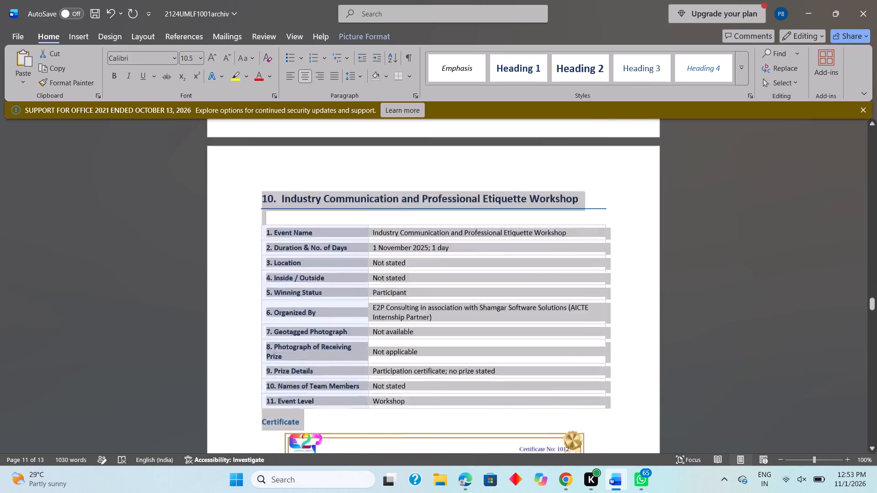
left_click_drag(404, 492, 443, 357)
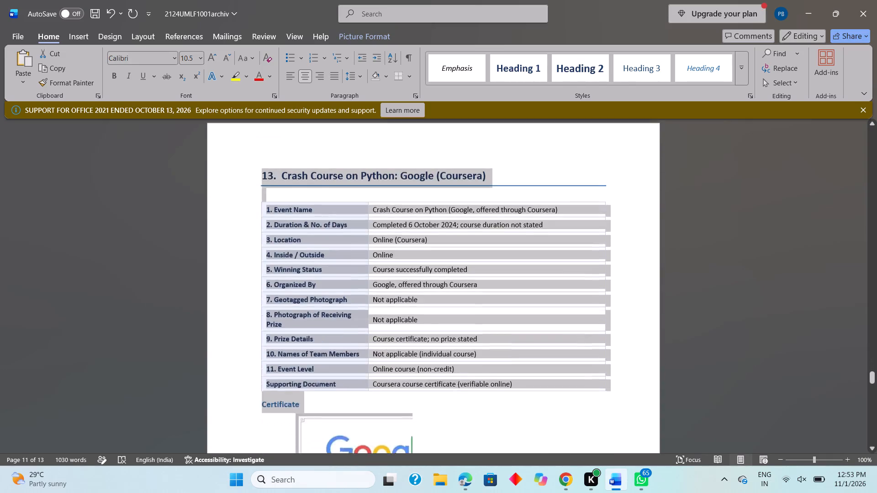
left_click_drag(443, 357, 448, 472)
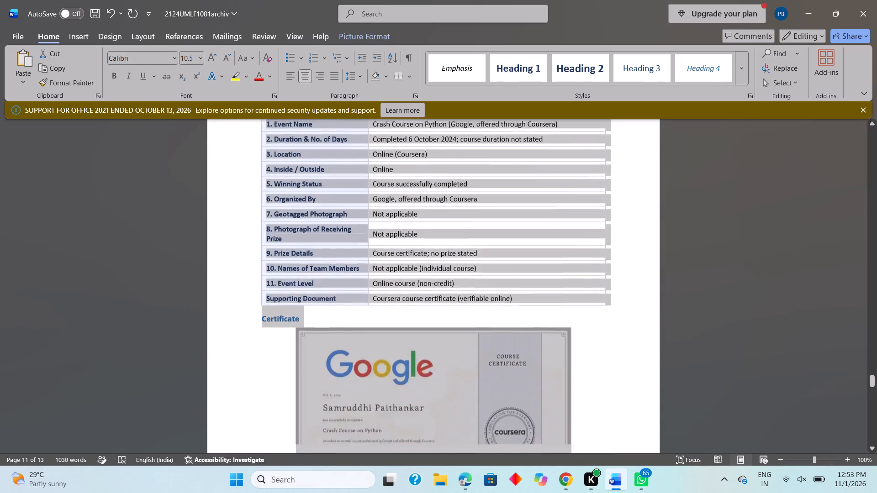
left_click_drag(448, 472, 531, 306)
key("Delete")
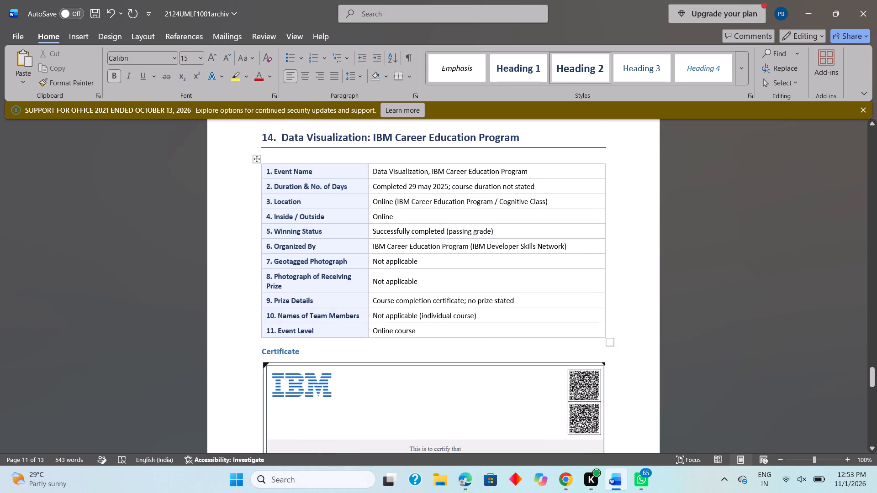
Check the remaining sections and the Summary of Events and Achievements table down to row 9.
scroll(531, 306, "down", 6)
scroll(531, 306, "up", 4)
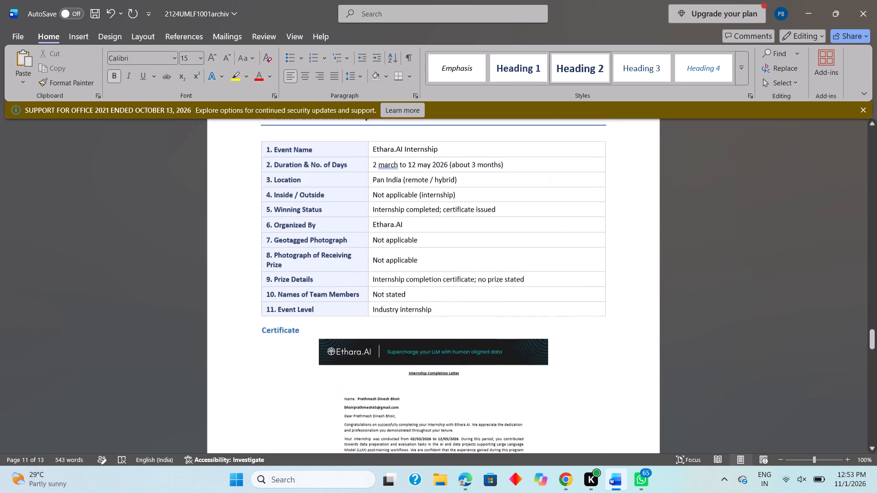
scroll(531, 306, "up", 13)
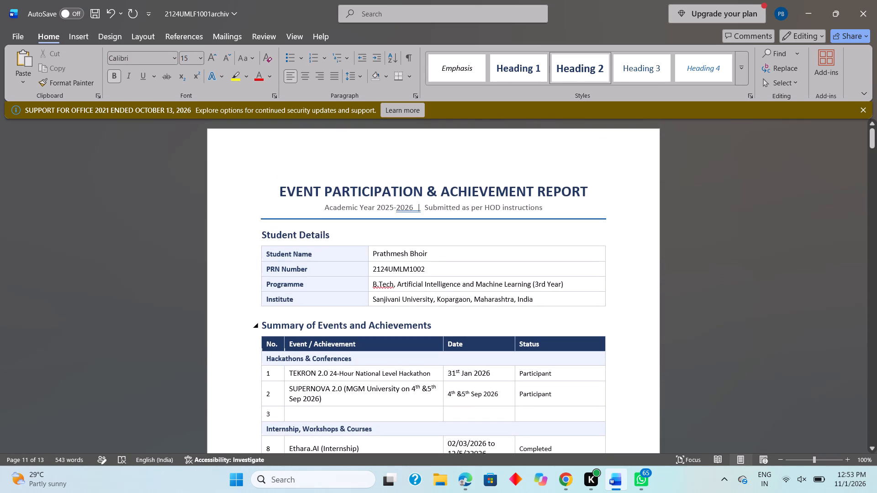
scroll(531, 306, "down", 2)
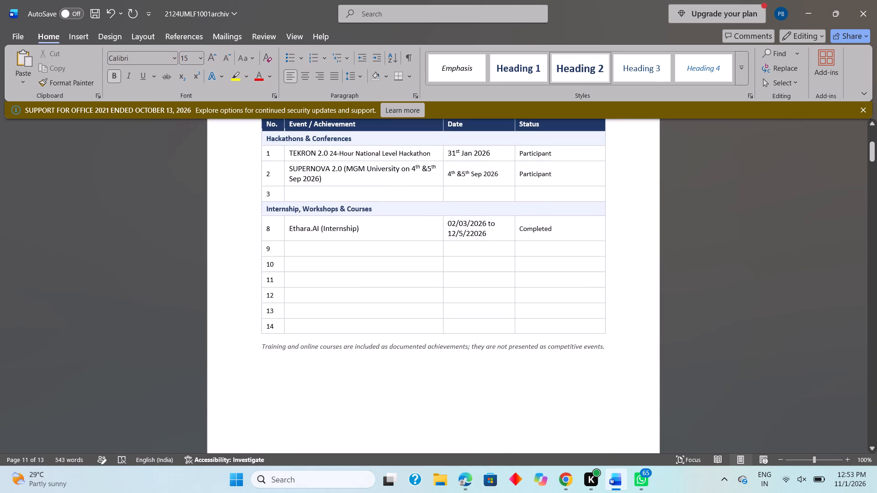
scroll(531, 306, "up", 1)
left_click(344, 293)
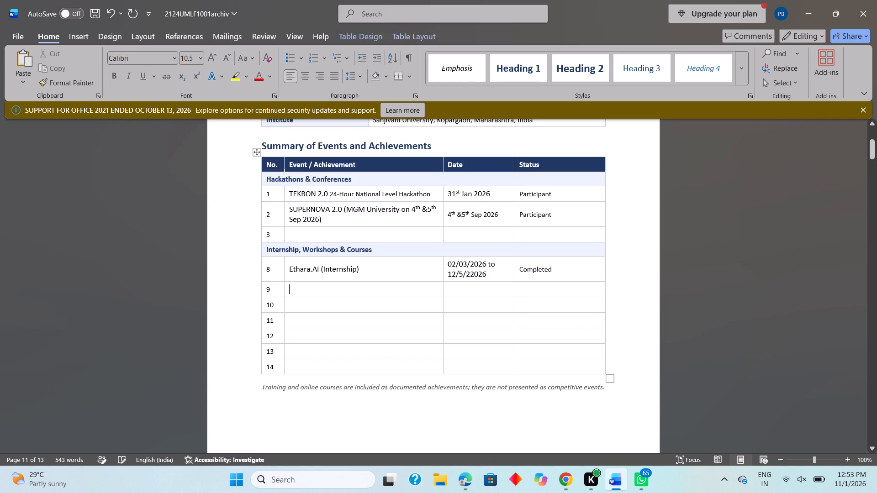
Review the report from the summary table through the Declaration and back to the heading of section 14, Data Visualization.
scroll(344, 293, "down", 7)
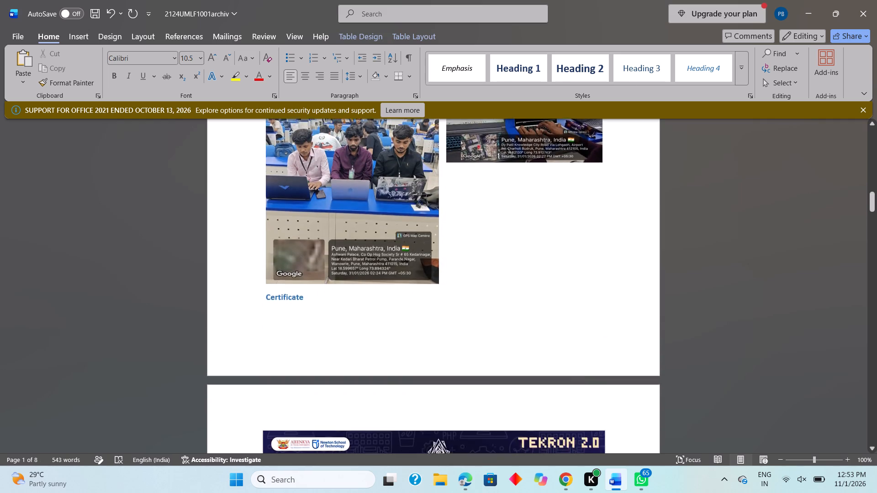
scroll(344, 293, "down", 5)
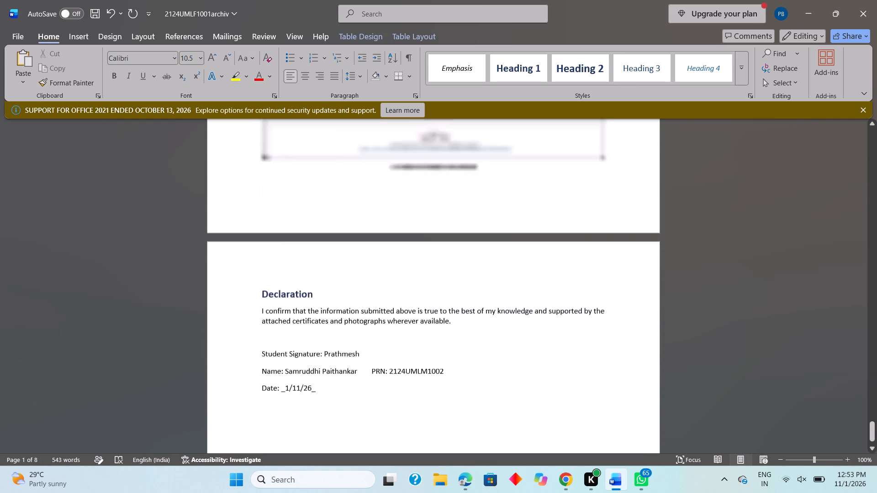
scroll(344, 293, "down", 1)
scroll(344, 293, "up", 5)
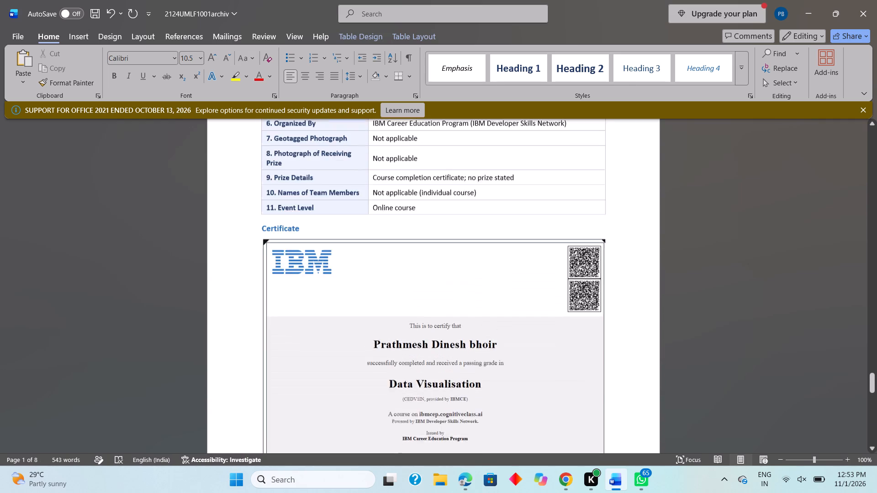
scroll(344, 293, "up", 3)
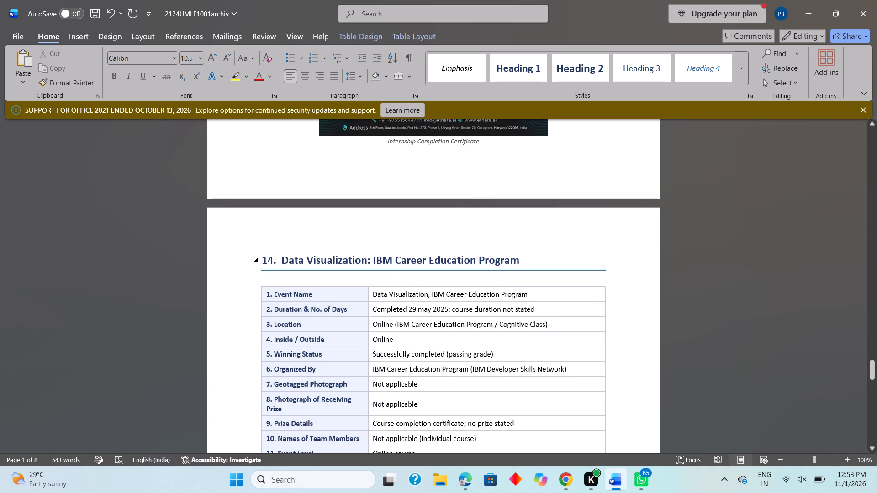
Copy section 14's title, Data Visualization: IBM Career Education Program, into the Event / Achievement cell of summary row 9.
left_click_drag(279, 258, 544, 262)
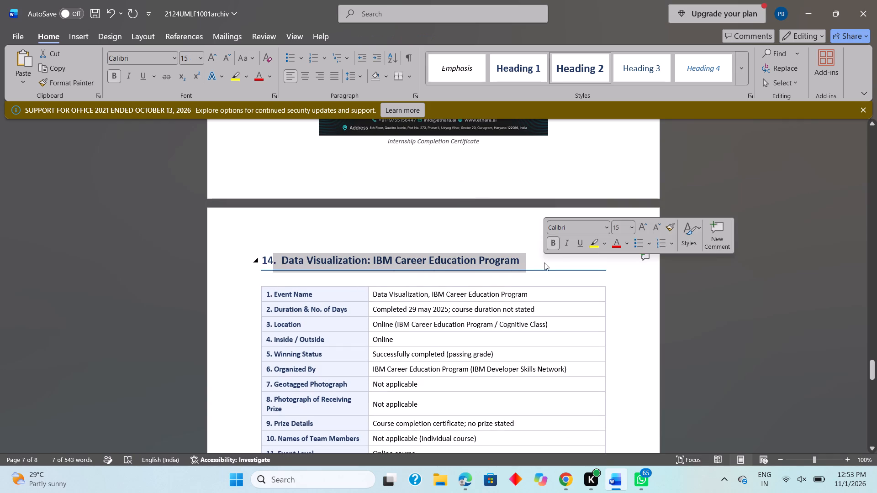
key("ctrl+c")
key("ctrl+c")
scroll(544, 262, "up", 10)
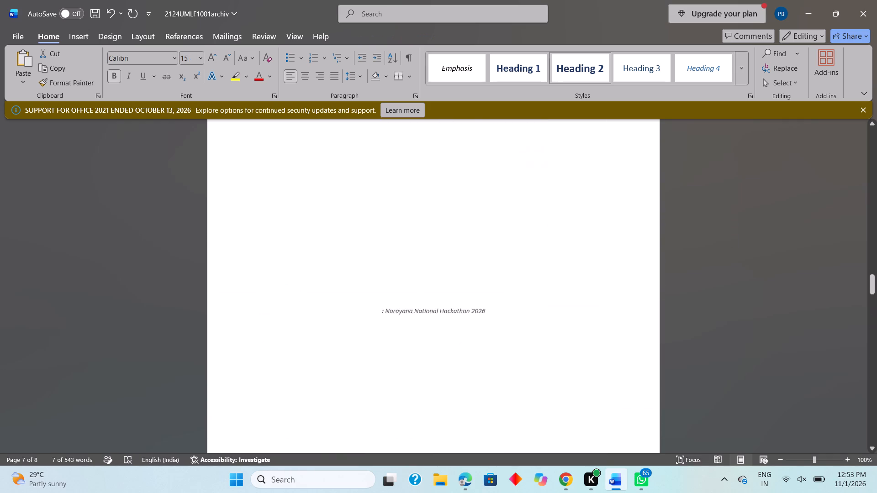
scroll(544, 262, "up", 7)
scroll(544, 262, "down", 3)
scroll(544, 262, "up", 1)
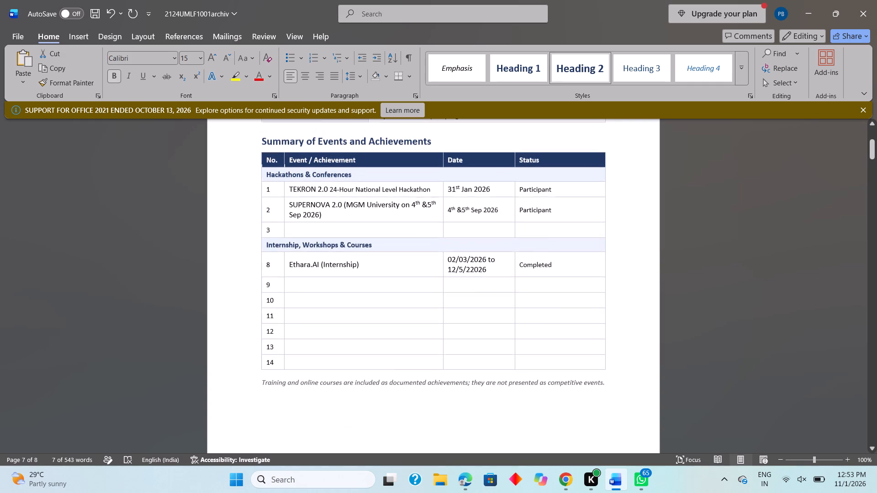
left_click(354, 290)
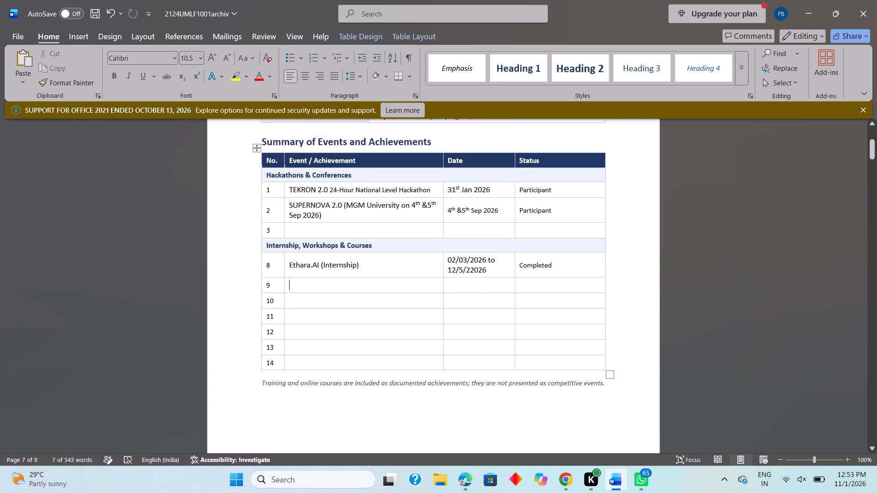
key("ctrl+v")
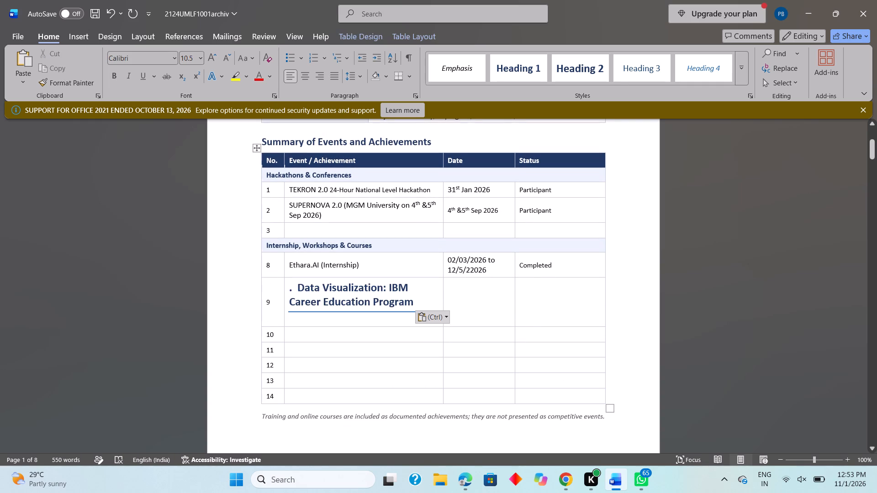
left_click(423, 304)
key("ctrl+z")
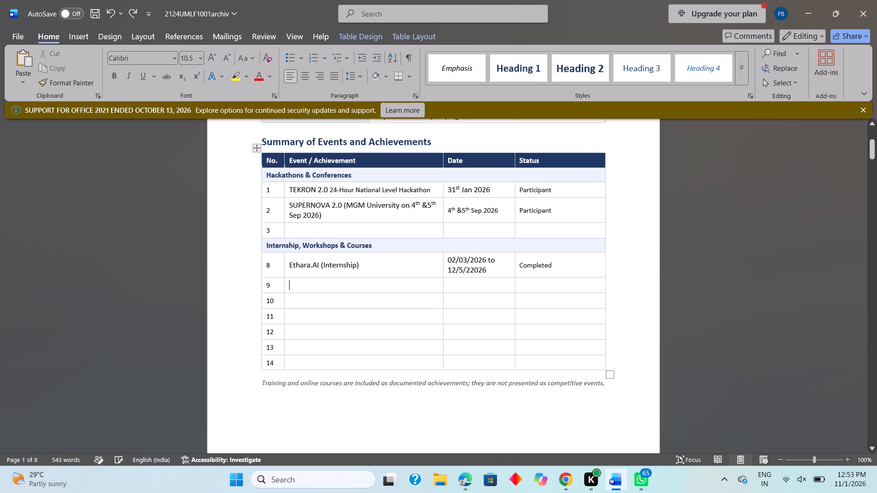
key("ctrl+c")
key("ctrl+v")
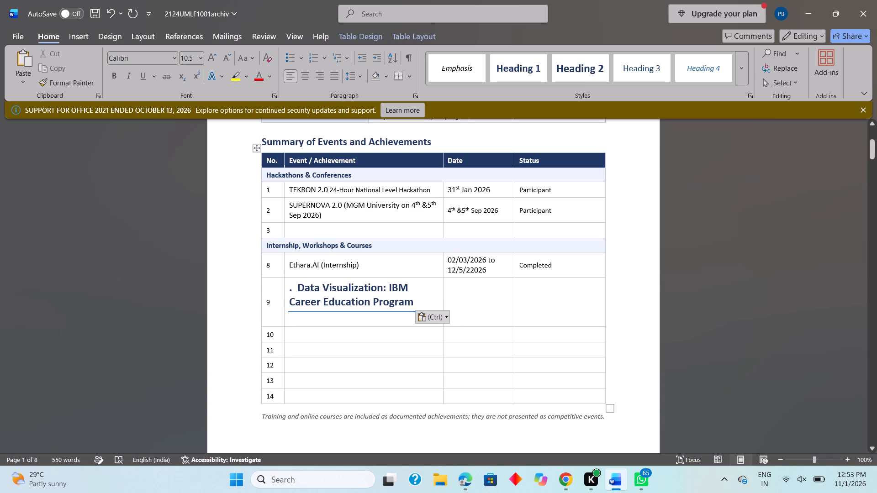
Enter "Data Visualization : IBM career Education Program" as plain text beneath the pasted heading in summary row 9.
type("da")
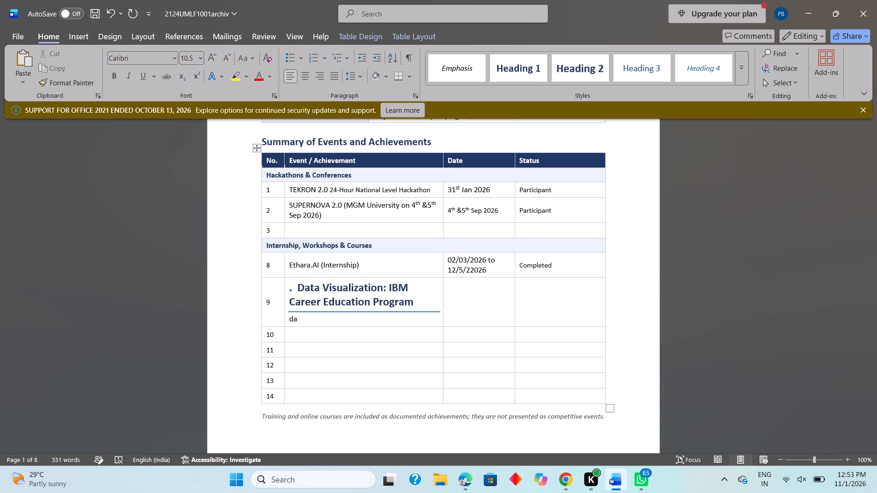
key("BackSpace")
key("BackSpace")
type("Da")
type("ta")
key("space")
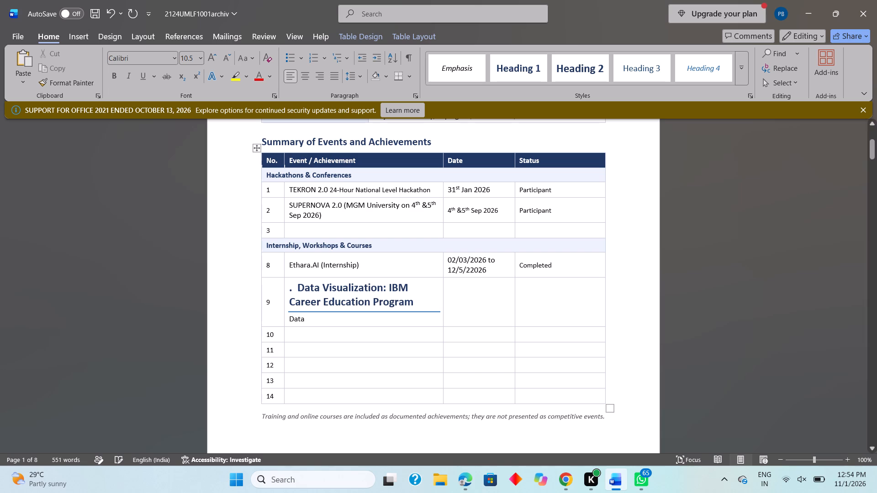
type("Vi")
type("su")
type("aliza")
type("tion")
key("space")
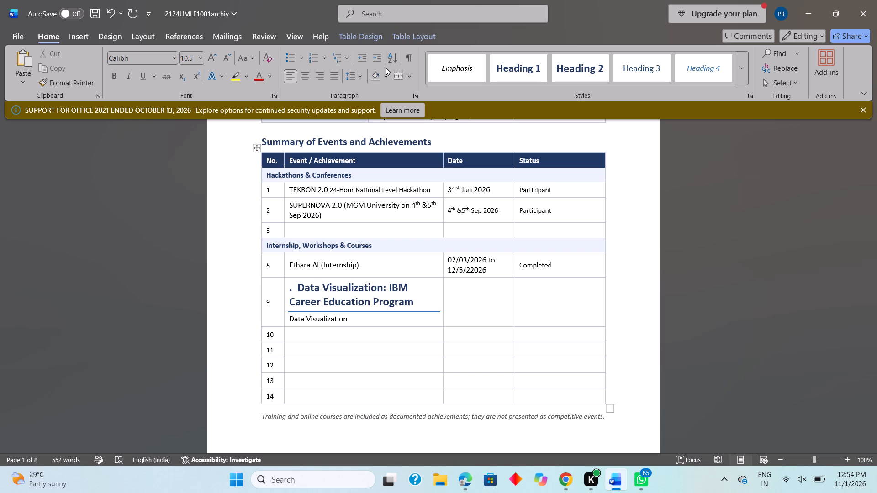
type(":")
key("space")
type("IBM")
key("space")
type("caree")
key("r")
key("space")
key("shift+s")
key("BackSpace")
type("Eduction")
key("space")
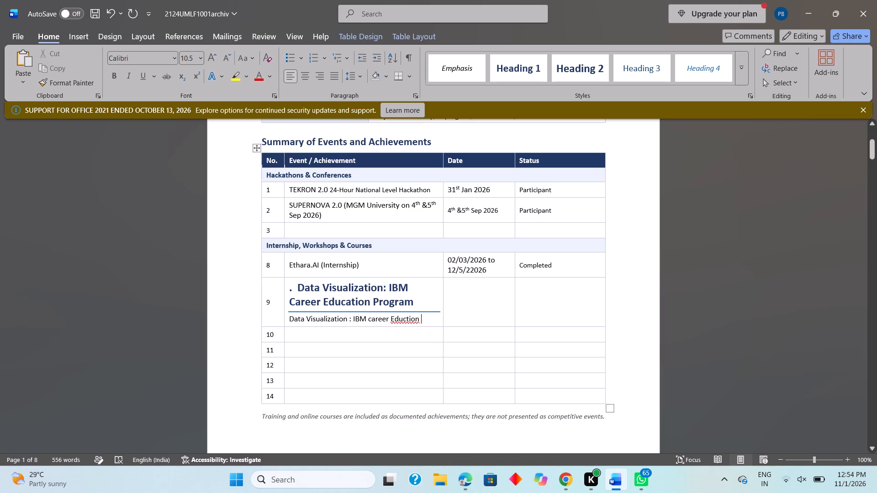
left_click(407, 318)
key("a")
key("Right")
key("Right")
key("Right")
key("Right")
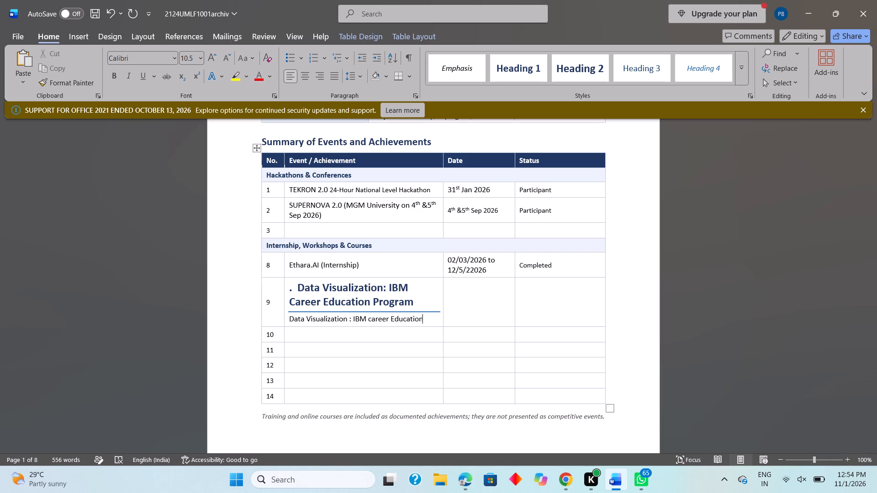
key("Right")
key("shift+p")
type("ro")
type("gram")
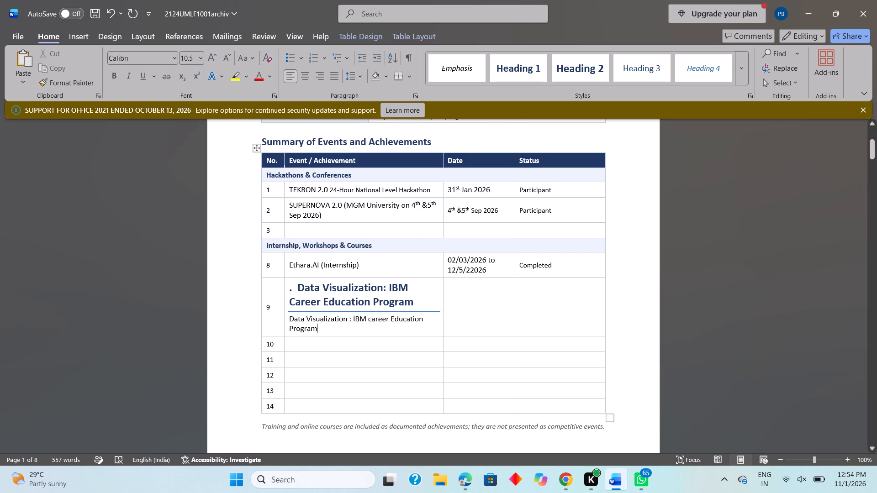
Delete the pasted heading, its leading dot and the underlined empty paragraph from the Event / Achievement cell of row 9.
left_click_drag(431, 305, 308, 286)
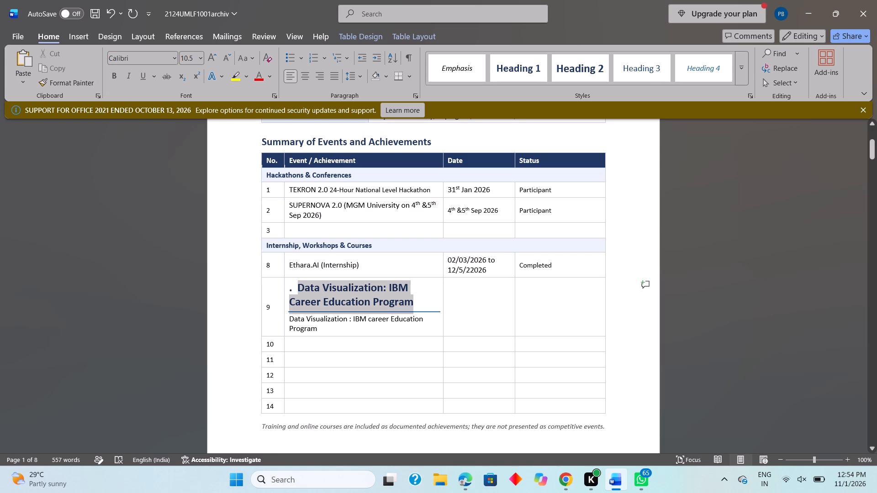
left_click_drag(308, 286, 307, 285)
key("Delete")
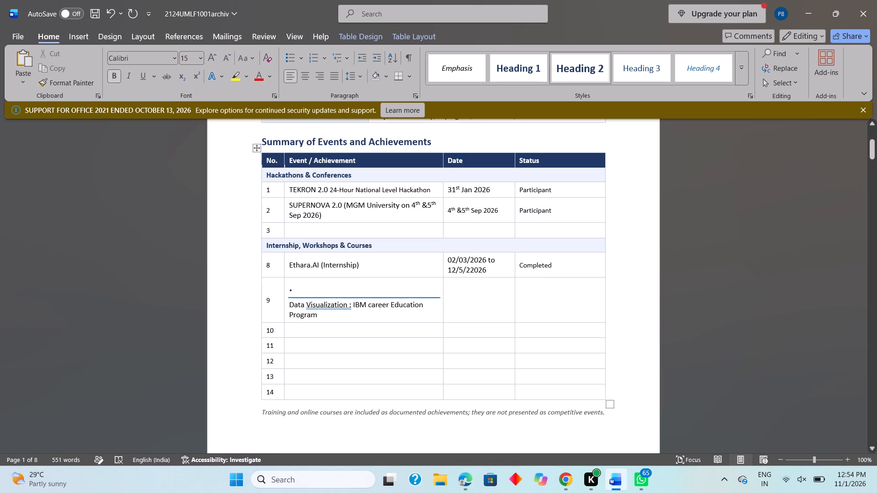
key("BackSpace")
key("BackSpace")
key("BackSpace")
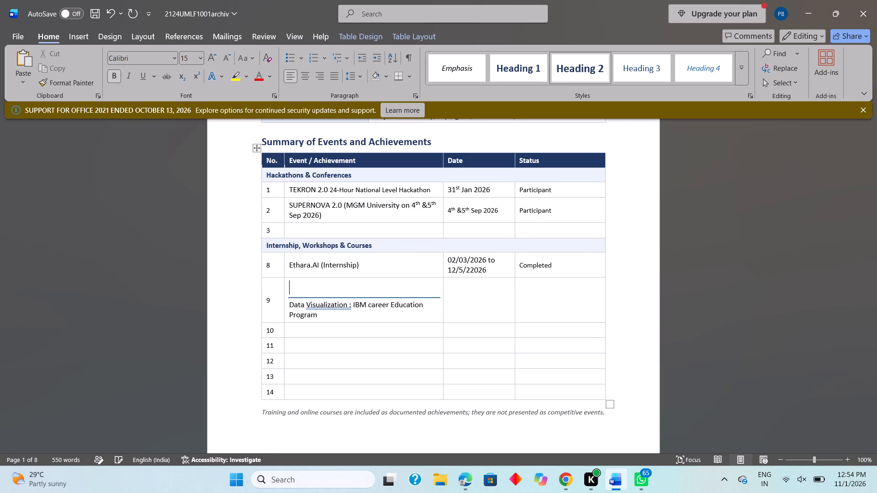
left_click(307, 297)
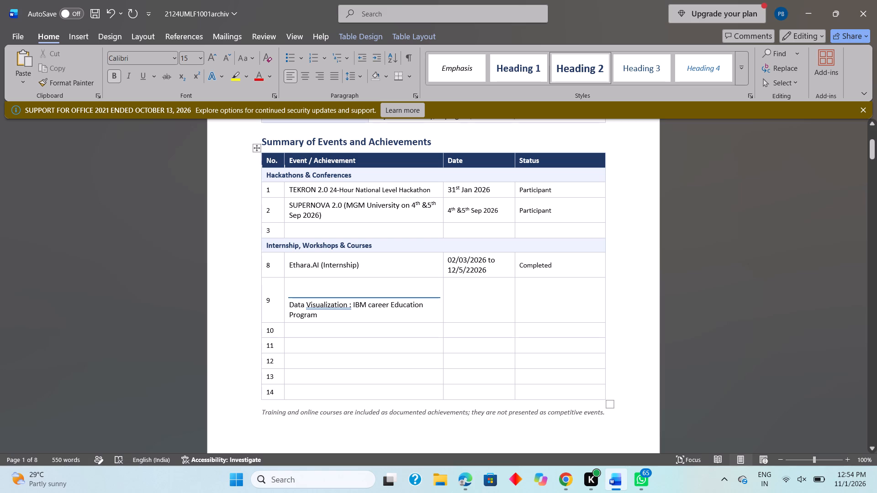
double_click(307, 297)
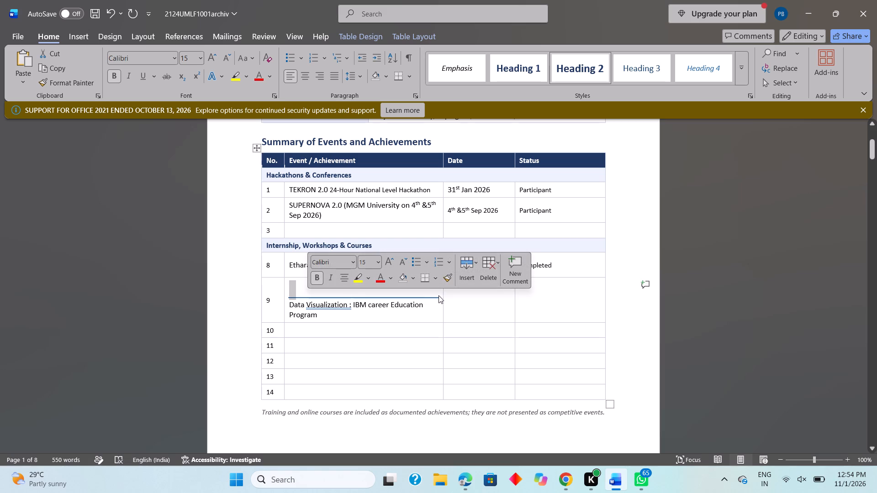
left_click(437, 296)
left_click_drag(437, 296, 310, 292)
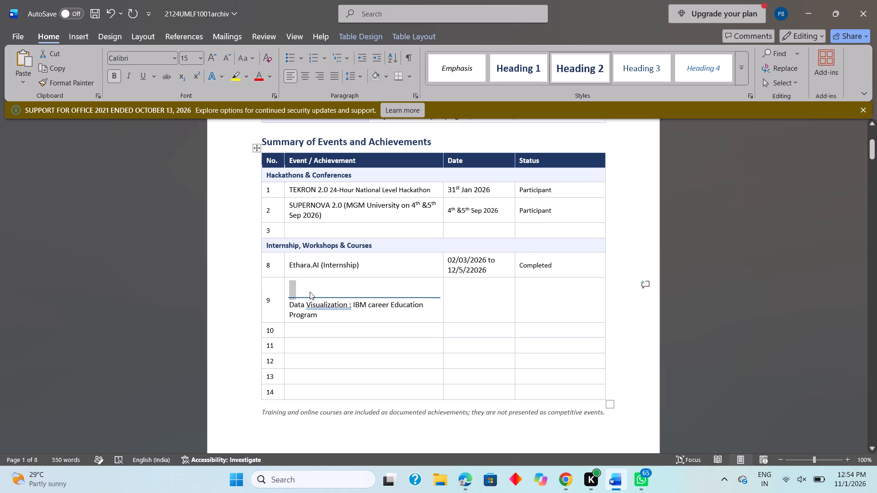
key("Delete")
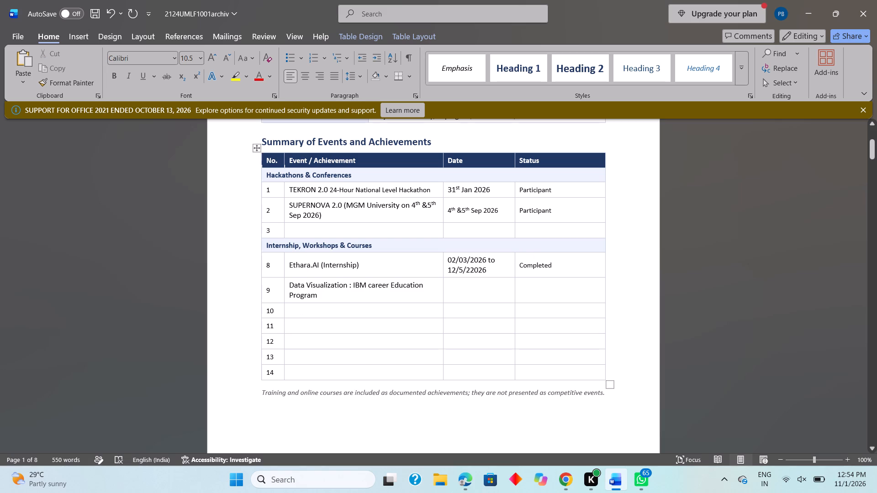
Enter 29 May 2025 in the Date cell of summary row 9.
left_click(468, 295)
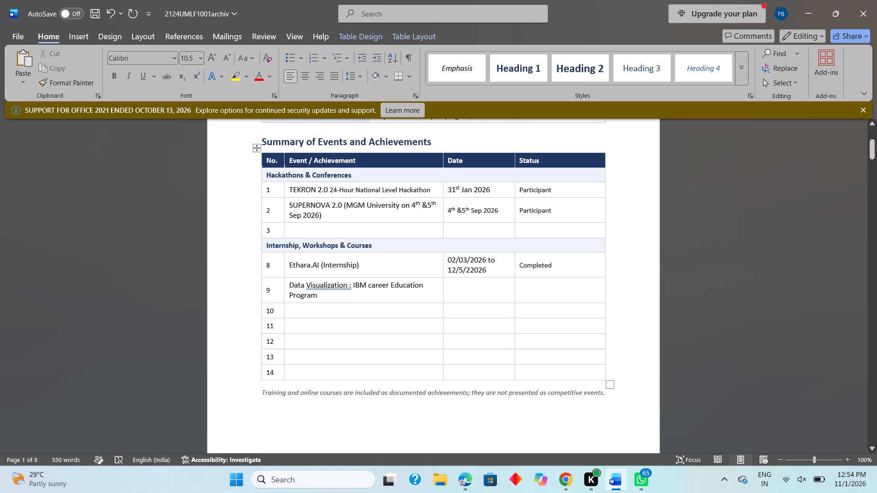
left_click(468, 295)
key("2")
type("9")
key("space")
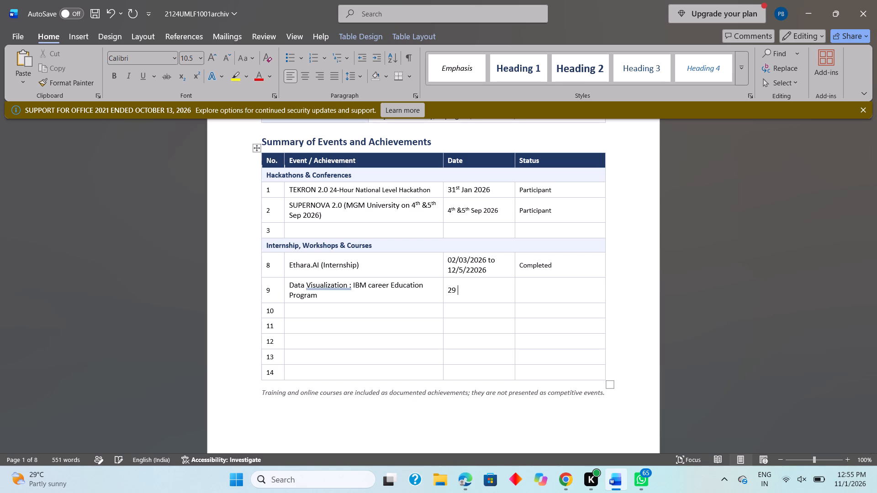
type("may")
key("space")
key("BackSpace")
key("BackSpace")
key("BackSpace")
key("BackSpace")
type("May")
key("space")
type("@0")
key("BackSpace")
key("BackSpace")
type("202")
key("6")
key("BackSpace")
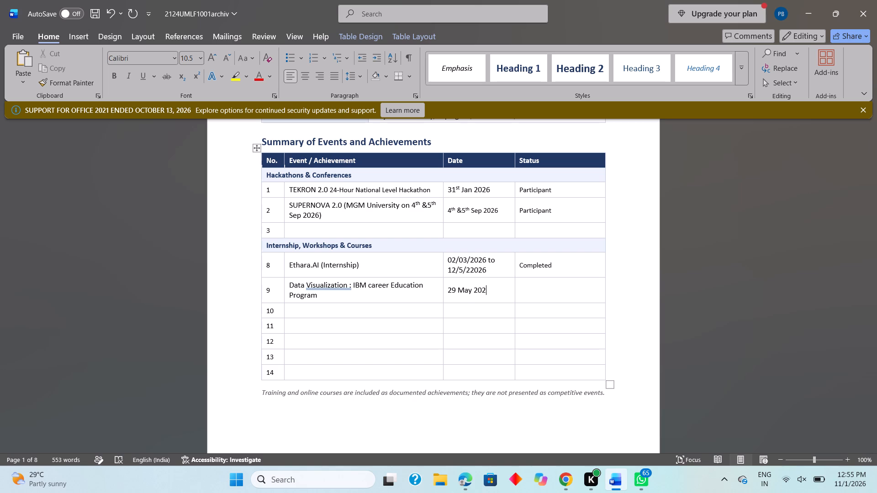
key("5")
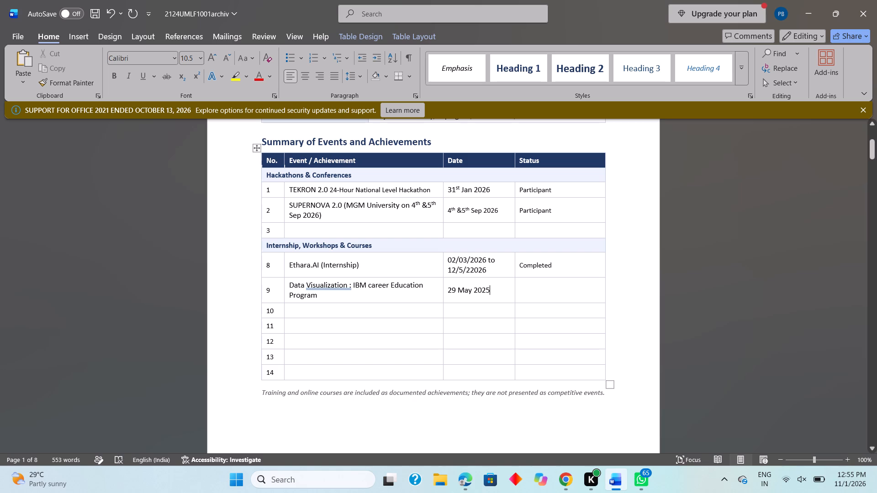
Copy the status Completed from row 8 into the Status cell of summary row 9.
left_click(535, 296)
left_click_drag(558, 263, 549, 265)
left_click_drag(549, 265, 514, 268)
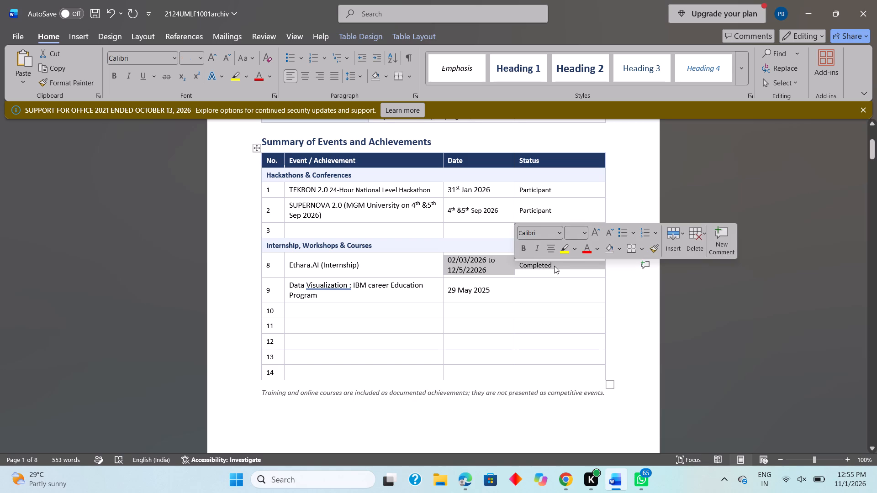
left_click(630, 298)
left_click_drag(561, 268, 519, 266)
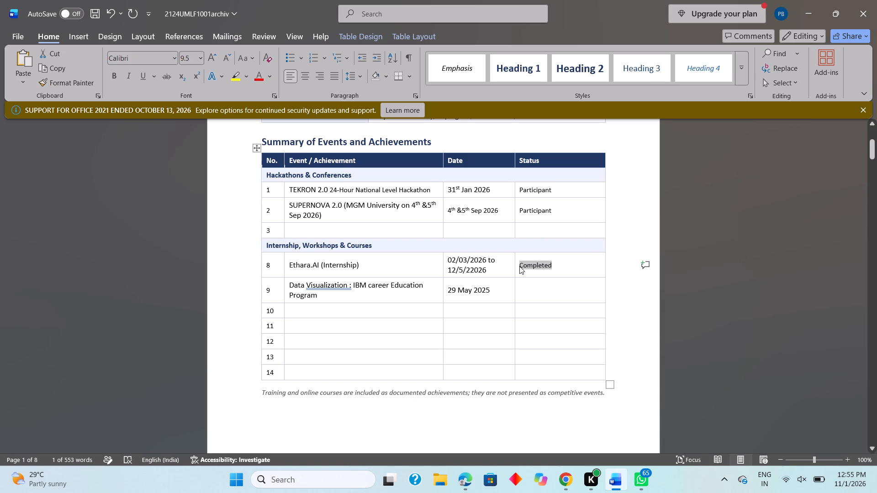
key("ctrl+c")
key("ctrl+c")
left_click(552, 294)
key("ctrl+v")
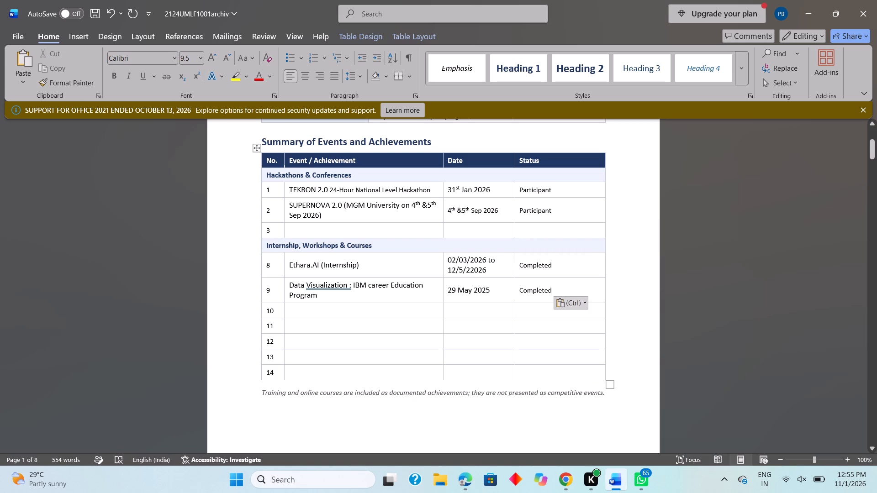
Remove the space before the colon after Data Visualization in summary row 9.
left_click(348, 284)
key("Right")
key("BackSpace")
Review the report from the summary table through the TEKRON, SUPERNOVA and Data Visualization sections, checking entries and certificates against the summary.
scroll(360, 294, "down", 1)
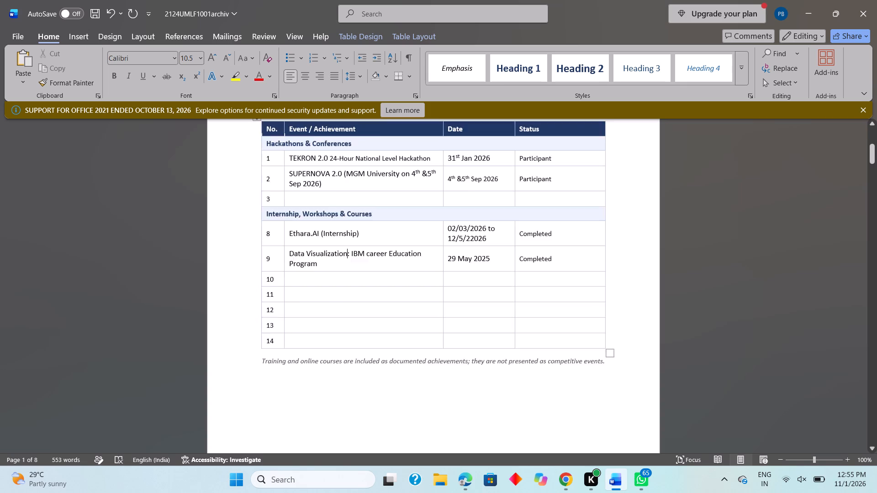
scroll(360, 294, "down", 1)
scroll(360, 294, "up", 1)
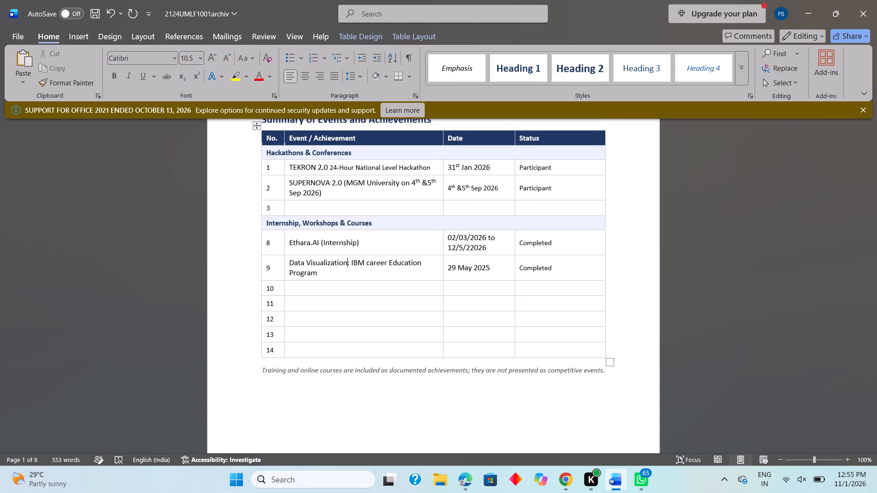
scroll(360, 294, "down", 1)
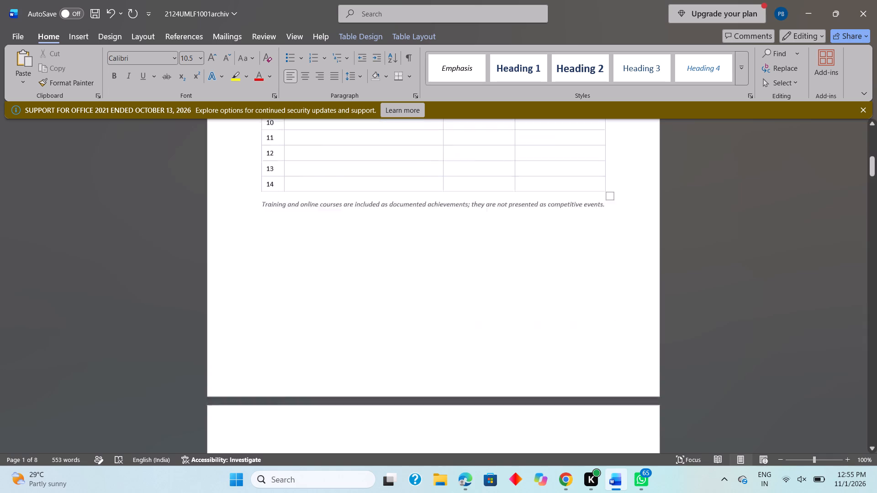
scroll(360, 294, "down", 5)
scroll(360, 294, "up", 3)
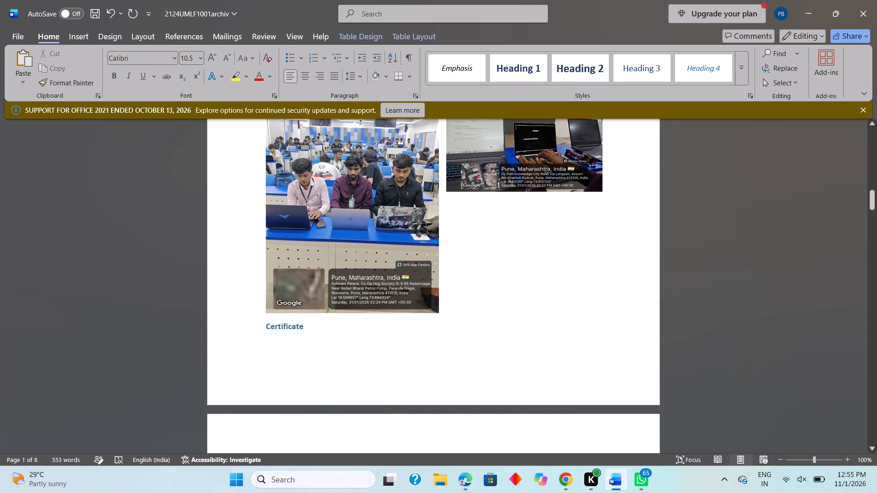
scroll(360, 294, "up", 1)
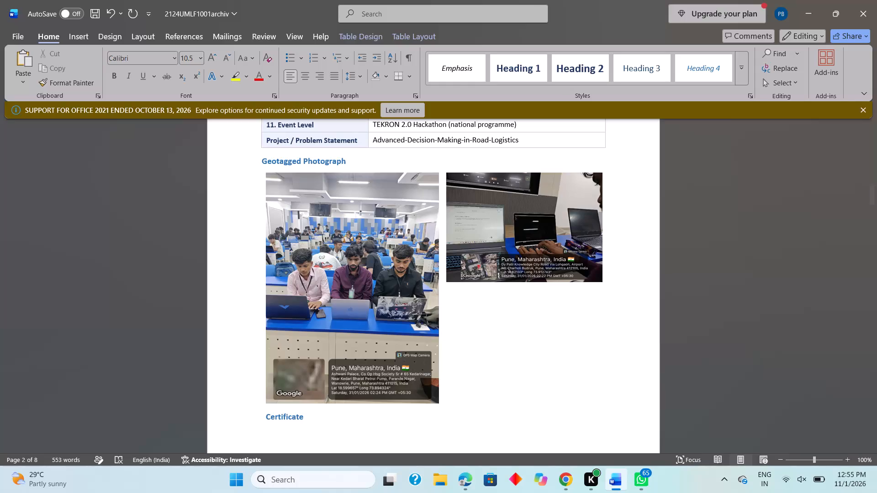
scroll(360, 294, "down", 9)
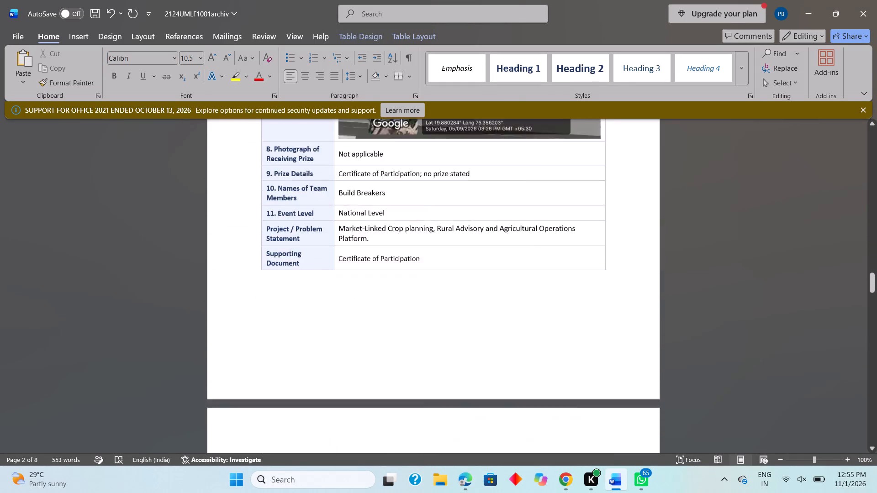
scroll(360, 294, "up", 2)
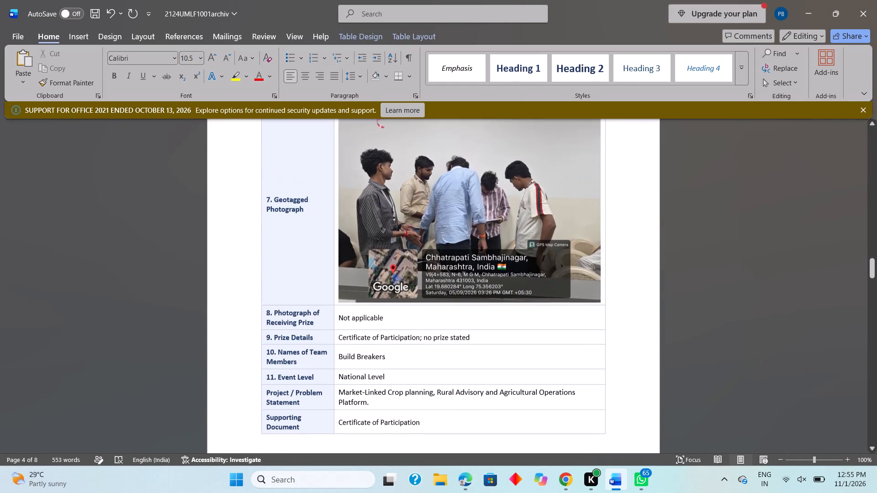
scroll(360, 294, "up", 1)
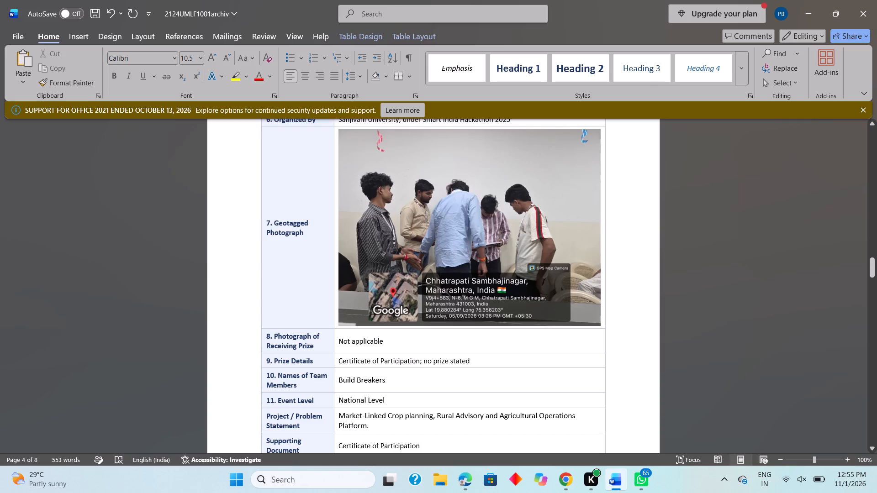
scroll(484, 291, "down", 5)
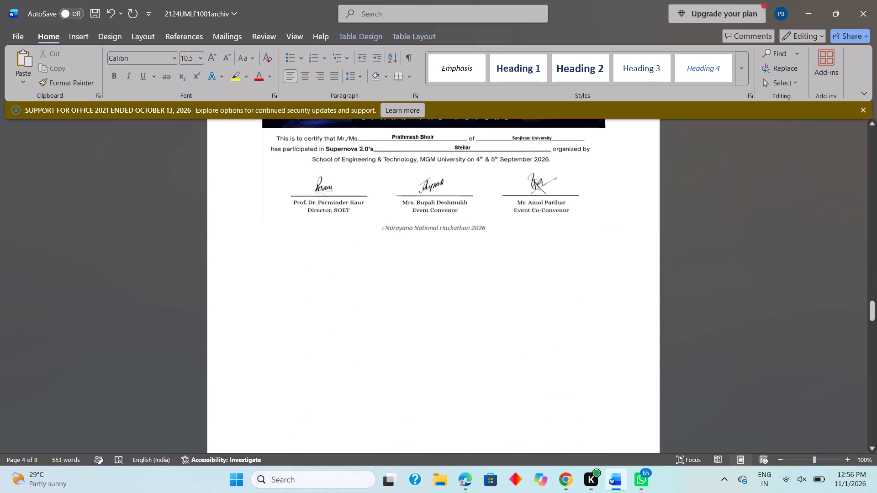
scroll(484, 291, "down", 3)
scroll(484, 291, "up", 3)
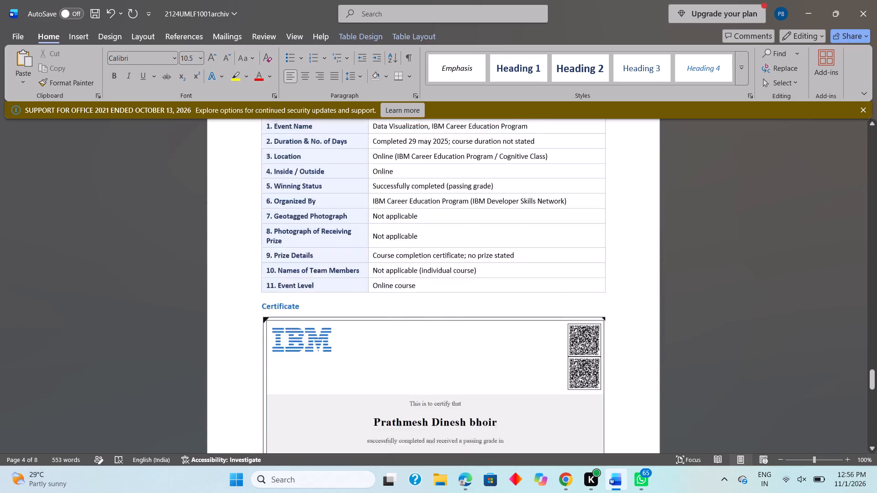
scroll(484, 291, "up", 12)
scroll(484, 291, "down", 1)
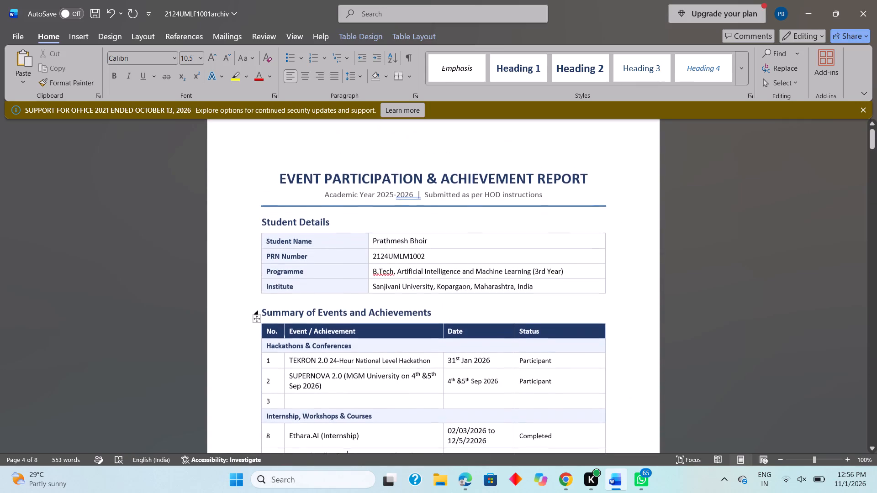
scroll(445, 286, "down", 1)
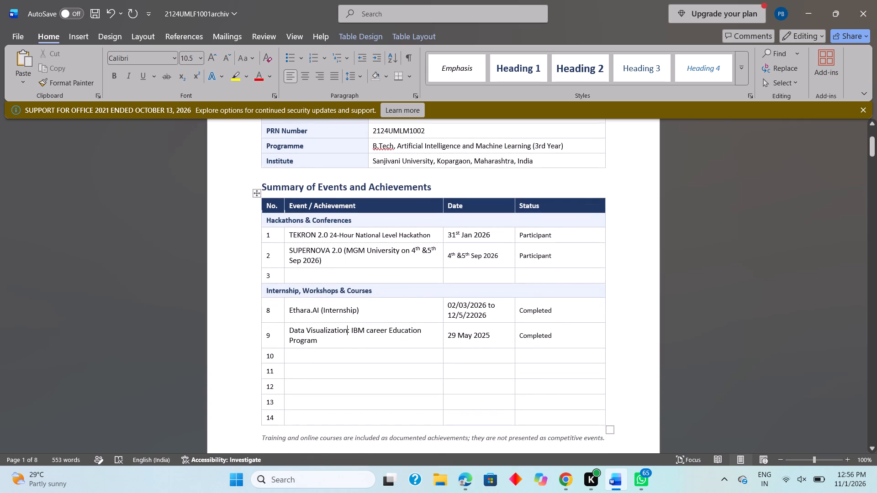
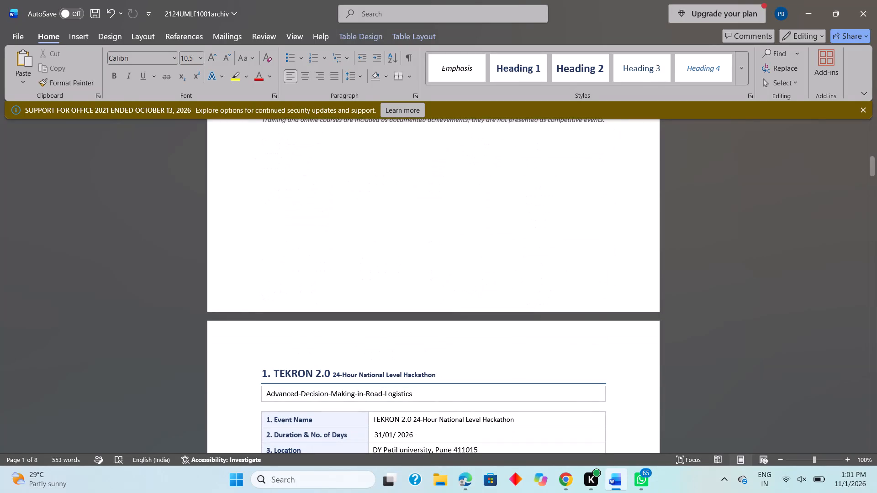
Review the report from the TEKRON 2.0 section and its geotagged photographs through to the signature block at the end.
scroll(445, 286, "down", 2)
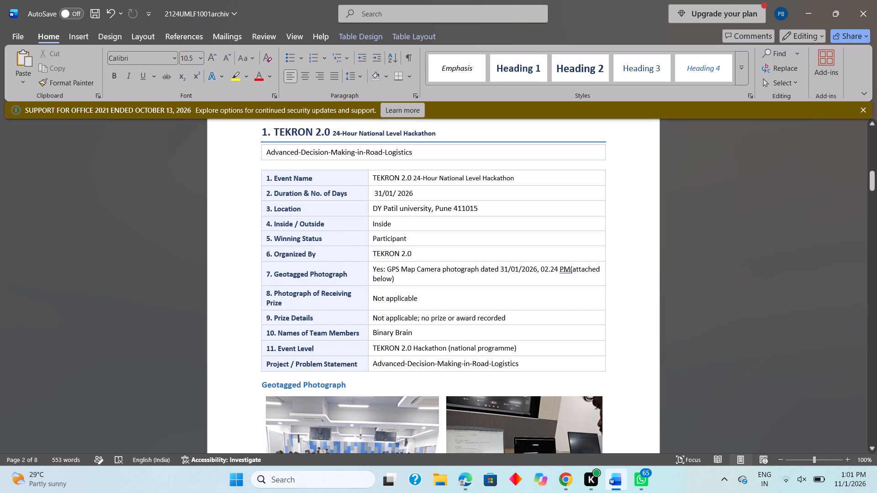
scroll(445, 286, "down", 1)
scroll(445, 286, "up", 1)
scroll(445, 286, "down", 2)
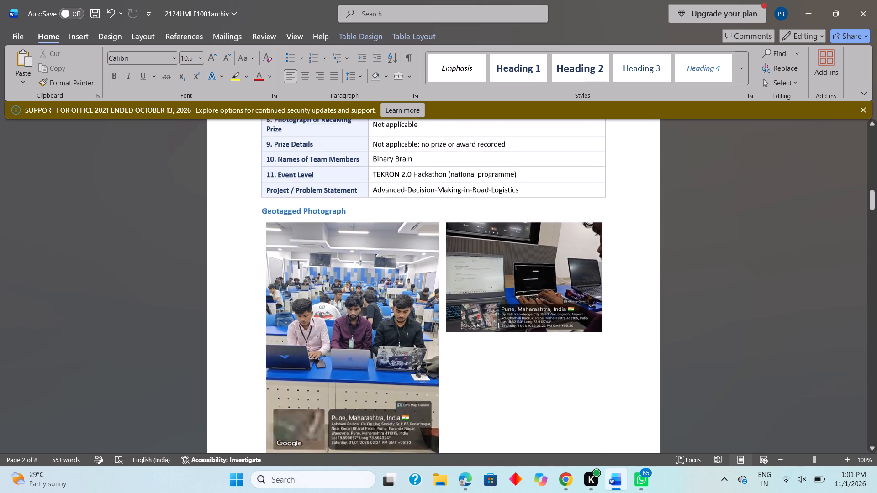
scroll(445, 286, "down", 9)
scroll(445, 286, "down", 20)
scroll(445, 286, "down", 1)
scroll(445, 286, "up", 1)
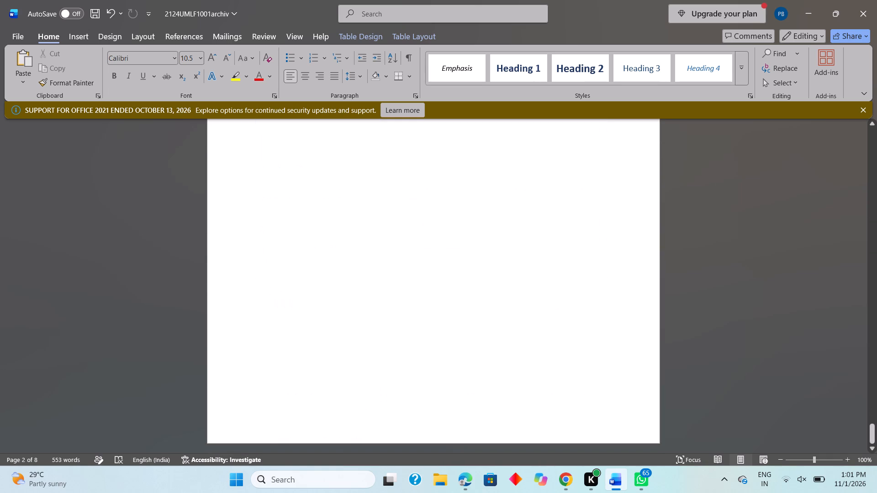
scroll(445, 286, "up", 1)
scroll(445, 286, "down", 1)
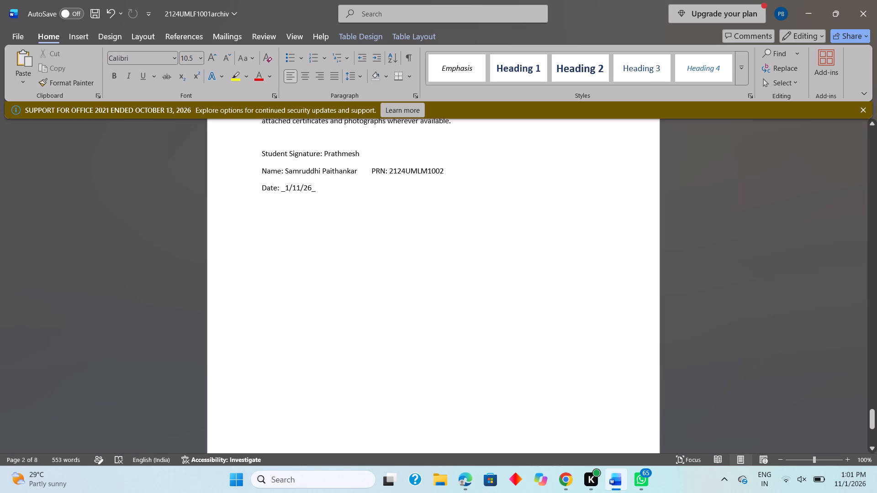
Replace the other student's name on the Name line of the closing signature block with the report student's own name.
left_click(359, 173)
key("BackSpace")
key("BackSpace")
key("BackSpace")
key("BackSpace")
key("BackSpace")
key("BackSpace")
key("BackSpace")
key("BackSpace")
key("BackSpace")
key("BackSpace")
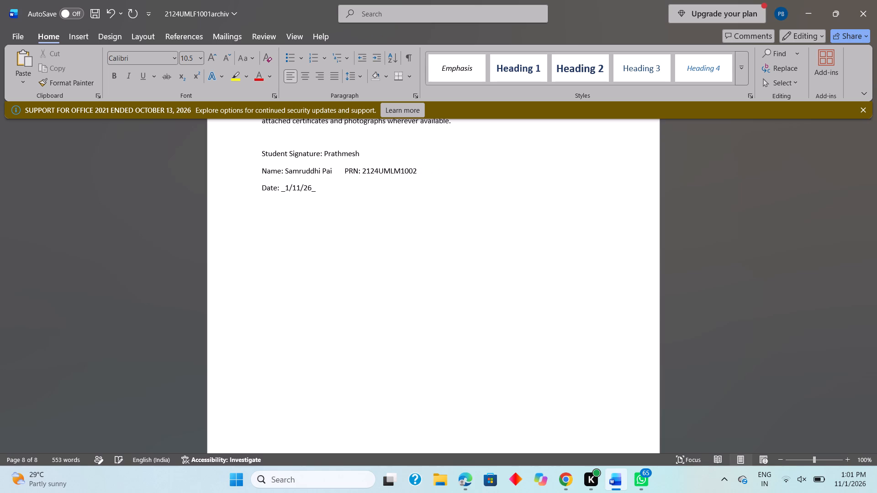
key("BackSpace")
key("BackSpace")
key("BackSpace")
key("BackSpace")
key("BackSpace")
key("BackSpace")
key("BackSpace")
key("BackSpace")
key("BackSpace")
key("BackSpace")
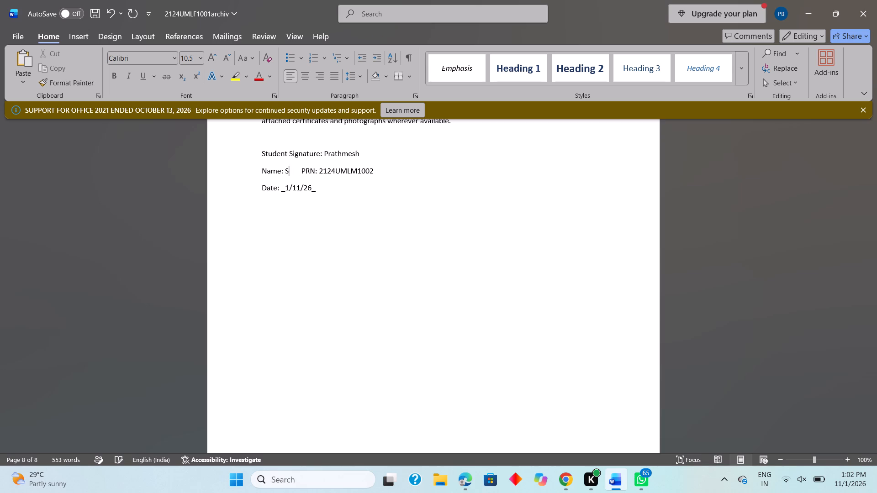
key("BackSpace")
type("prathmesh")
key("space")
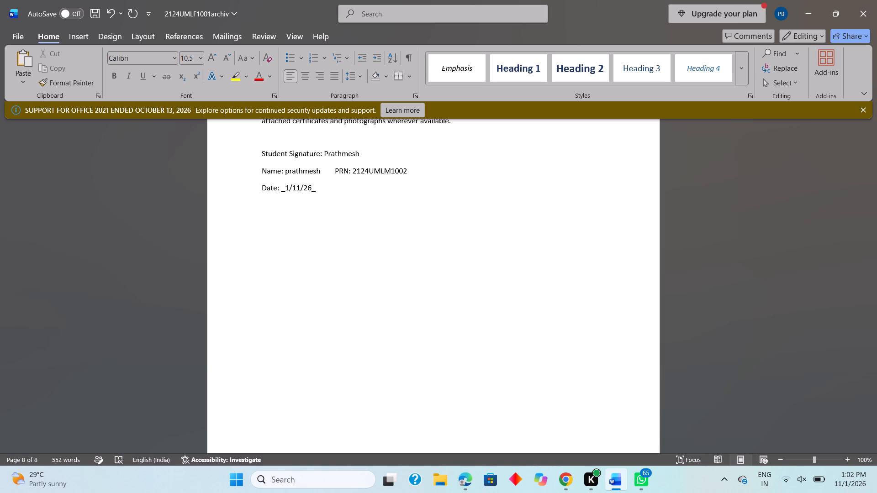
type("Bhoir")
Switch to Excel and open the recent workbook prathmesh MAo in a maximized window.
scroll(359, 173, "up", 12)
scroll(359, 173, "up", 10)
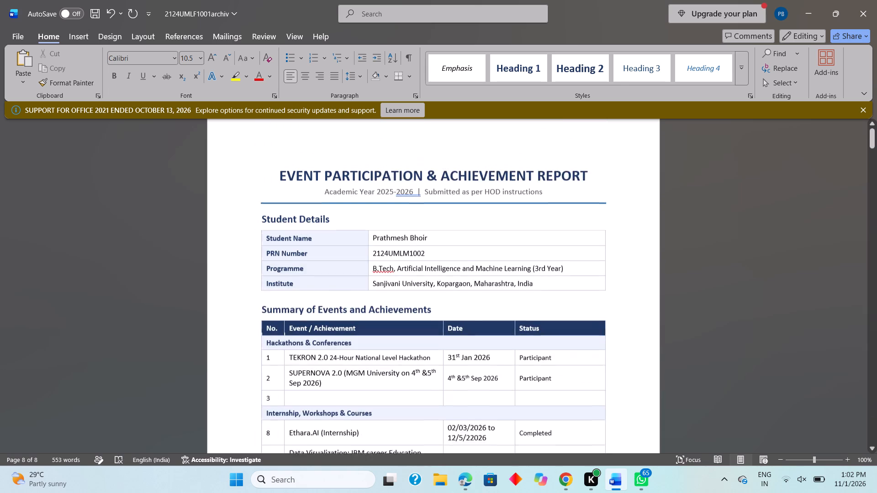
left_click(352, 481)
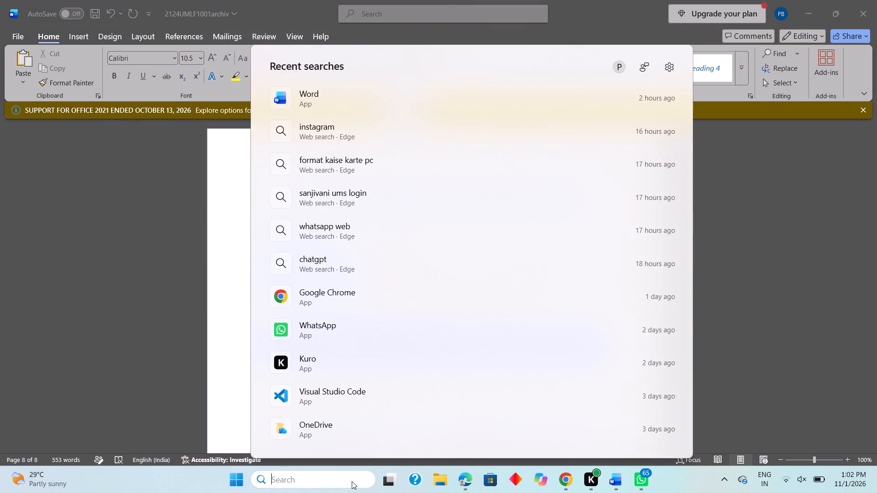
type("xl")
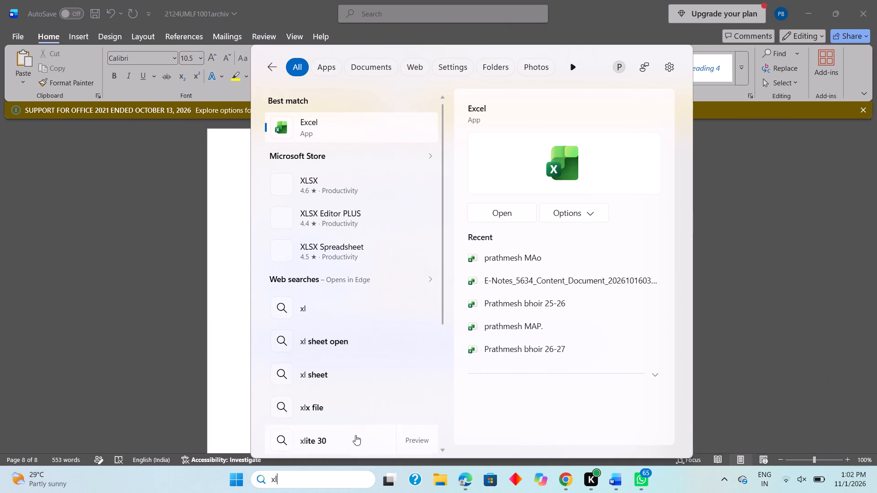
left_click(368, 113)
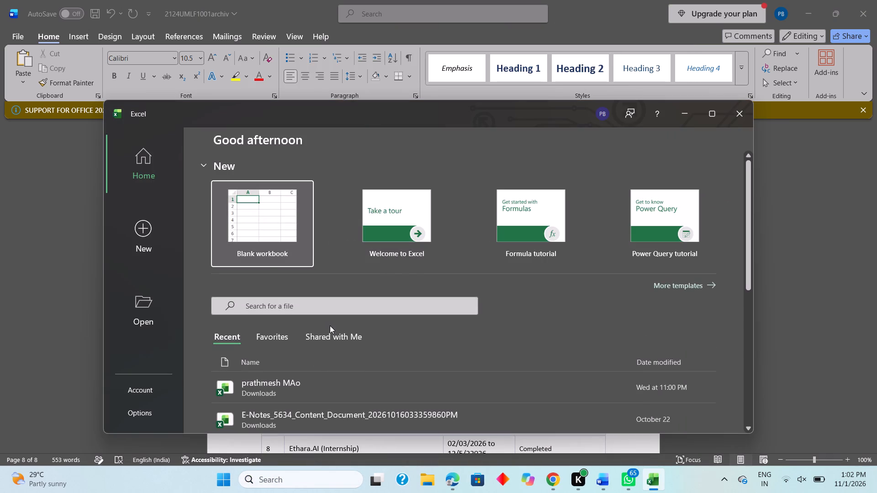
double_click(309, 380)
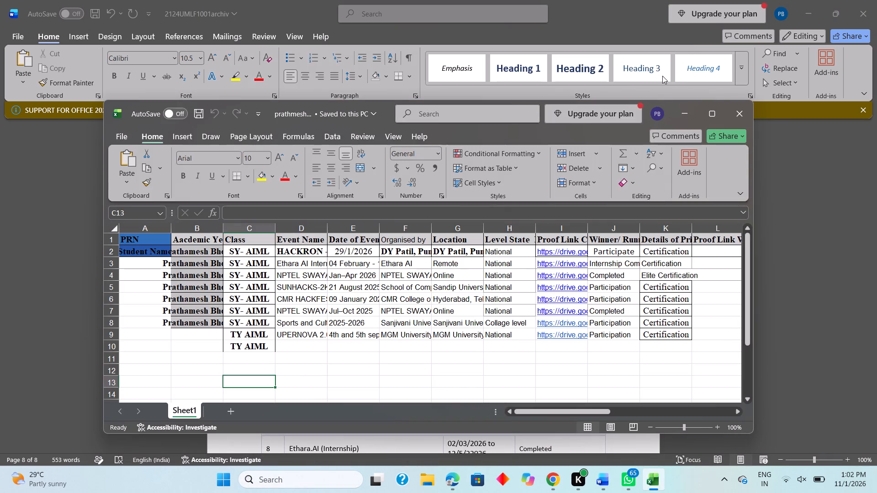
left_click(719, 115)
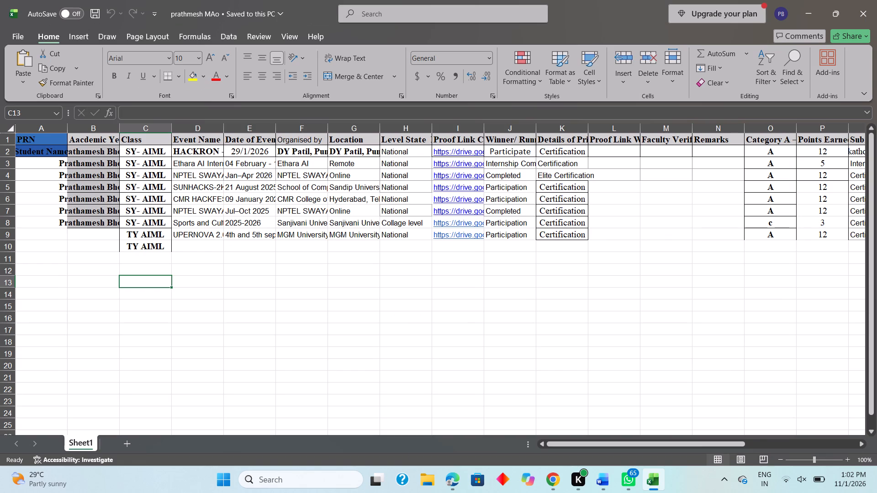
View the SUNHACKS participation certificate through its proof link in row 5, close it and return to the Excel workbook.
left_click(206, 237)
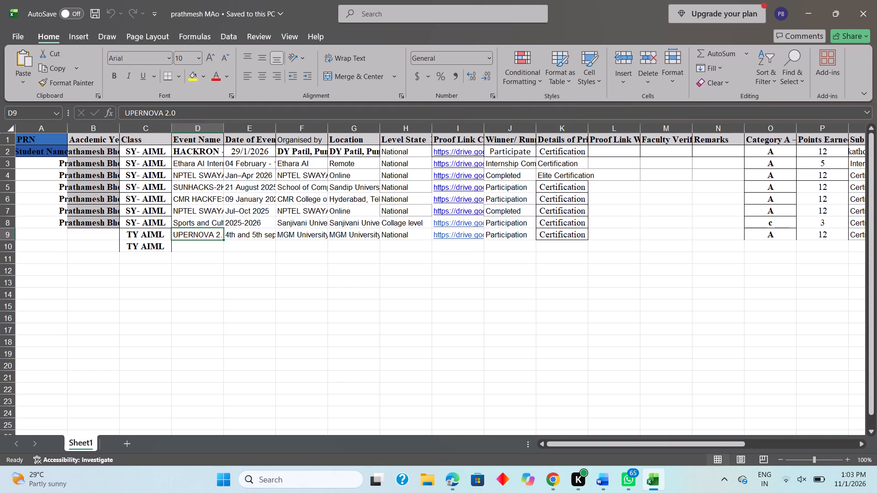
left_click_drag(461, 181, 460, 188)
double_click(460, 188)
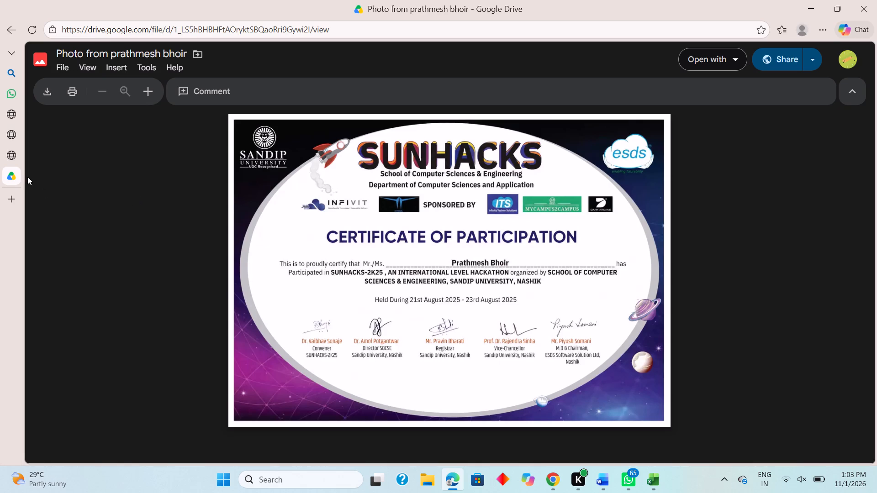
left_click(127, 173)
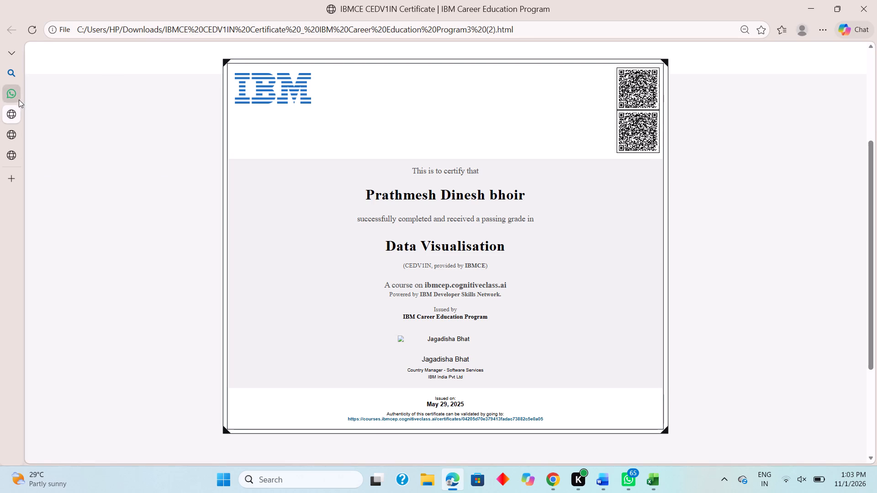
left_click(652, 479)
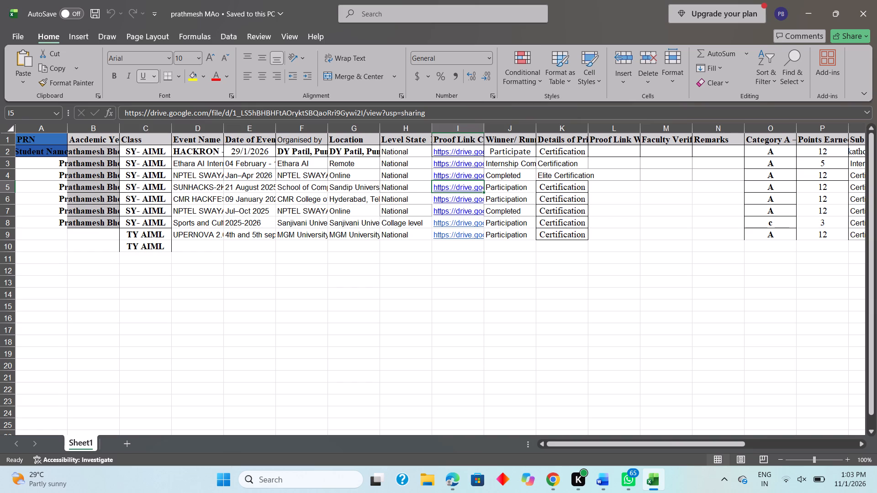
Inspect the full event date of the Ethara AI internship in cell E3.
double_click(254, 165)
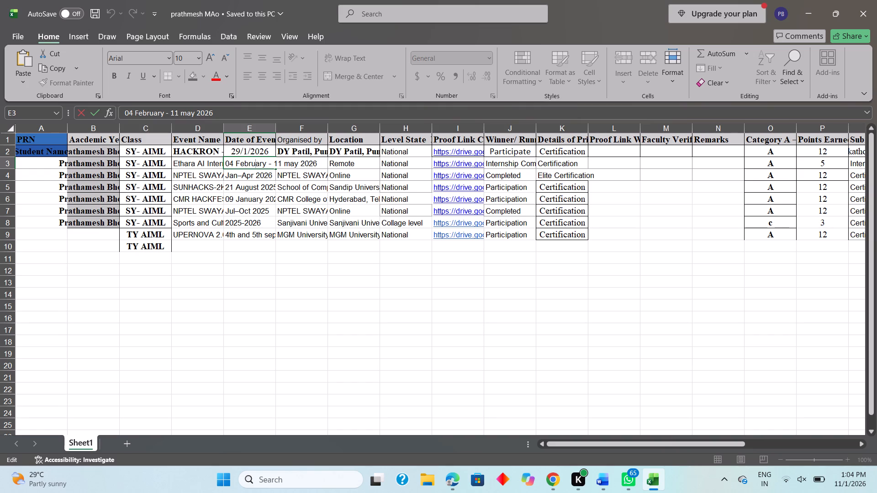
scroll(265, 274, "up", 1)
Open the certificate proof link for the college-level Sports event in row 8.
double_click(459, 224)
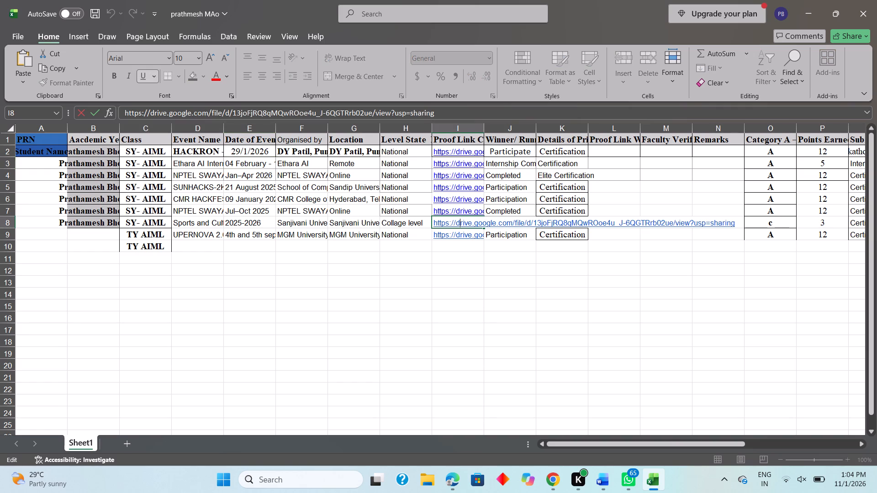
double_click(488, 222)
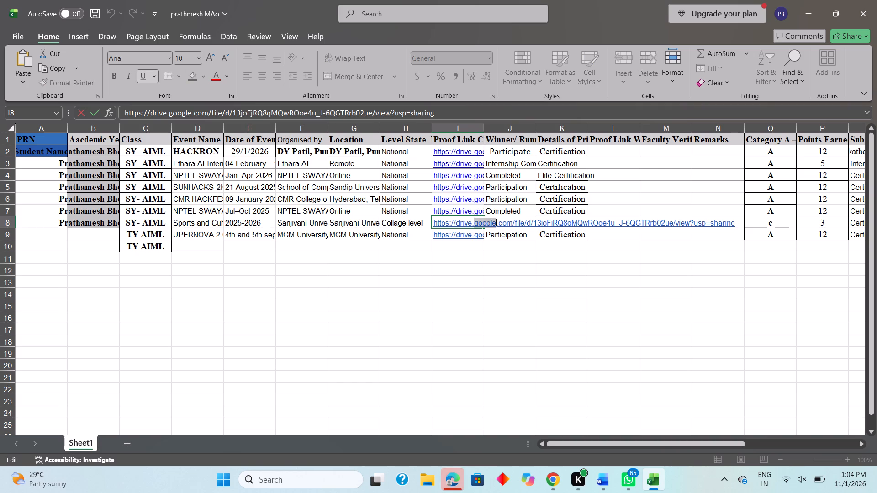
left_click(465, 298)
left_click(455, 220)
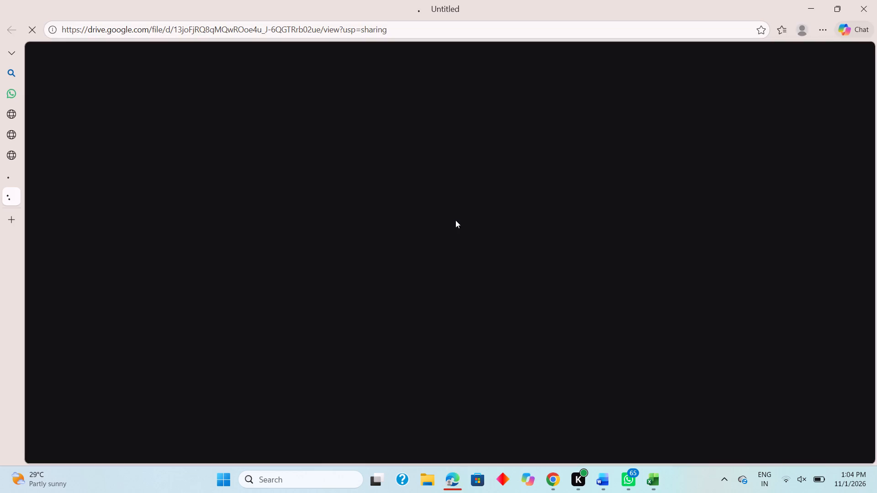
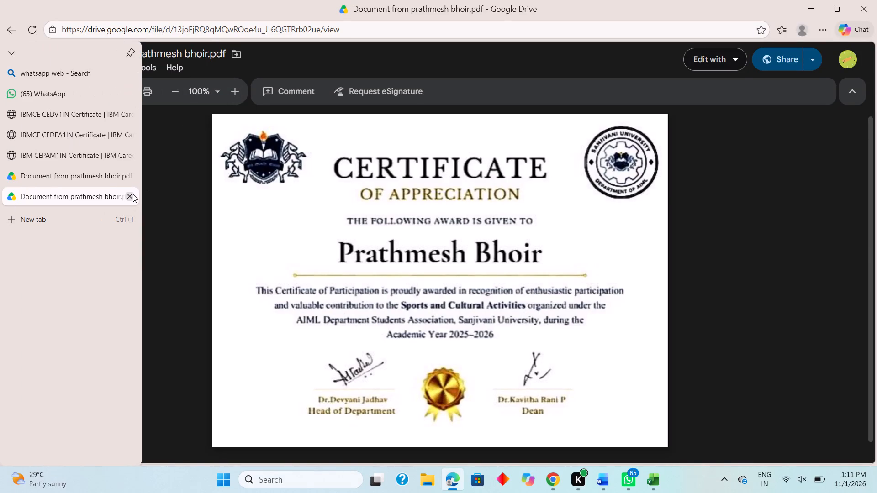
Close the two Google Drive certificate tabs in the browser.
left_click(133, 194)
left_click(127, 173)
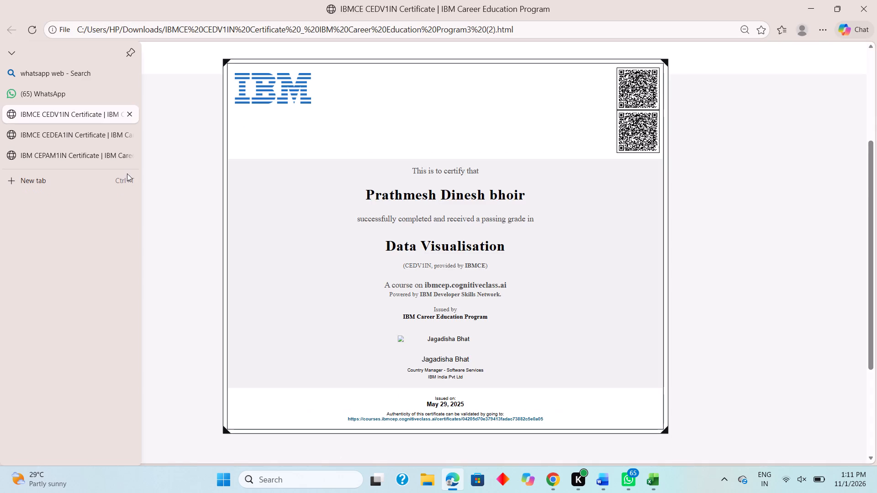
scroll(386, 215, "up", 2)
scroll(386, 215, "down", 2)
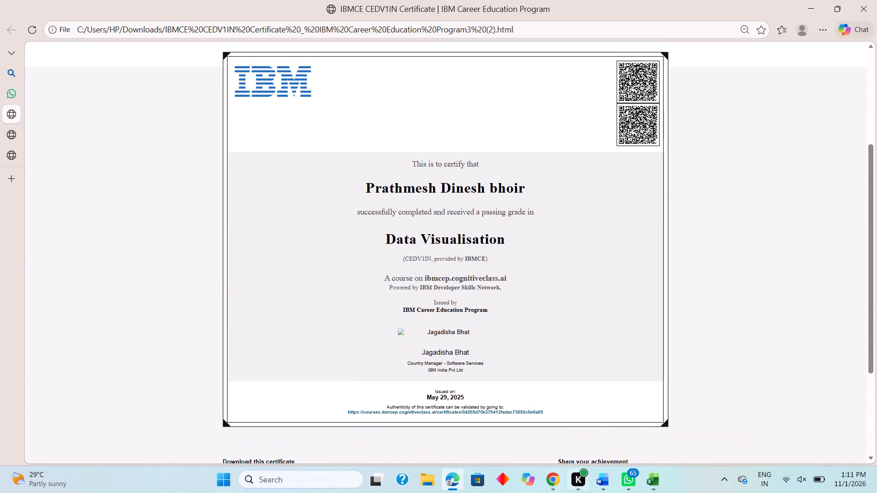
Return to the Excel workbook and look across the columns of the activity record.
left_click_drag(666, 488, 650, 492)
left_click(650, 492)
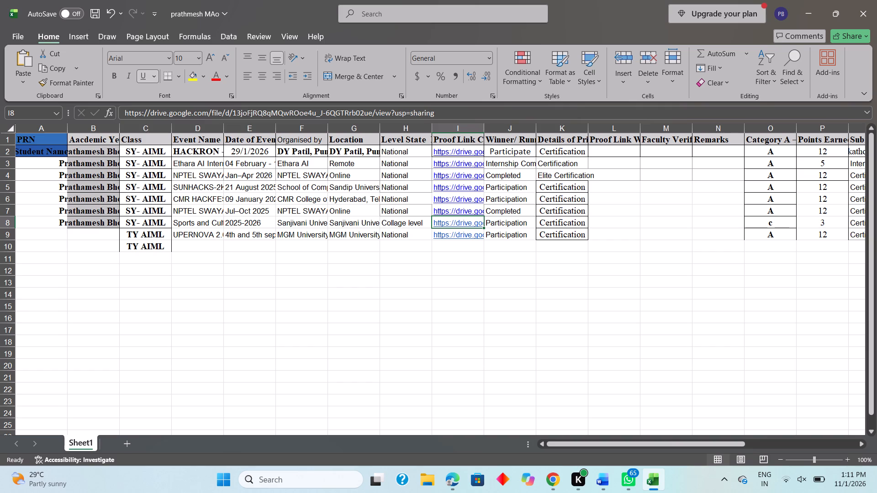
scroll(491, 256, "left", 2)
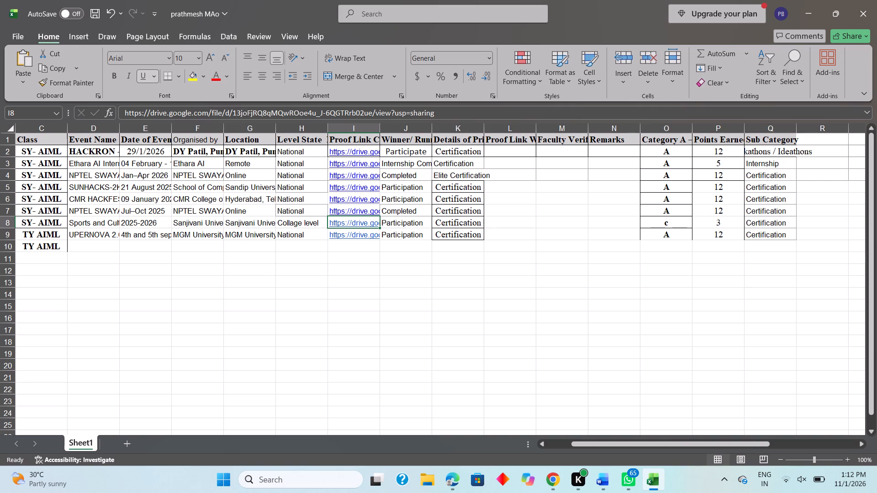
scroll(491, 256, "right", 2)
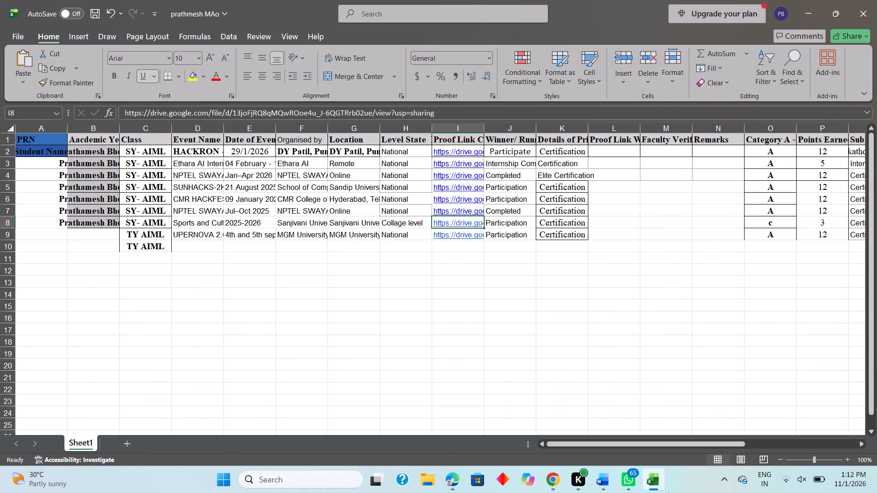
Switch to the Word achievement report and review its summary table, event sections and last pages.
left_click(599, 485)
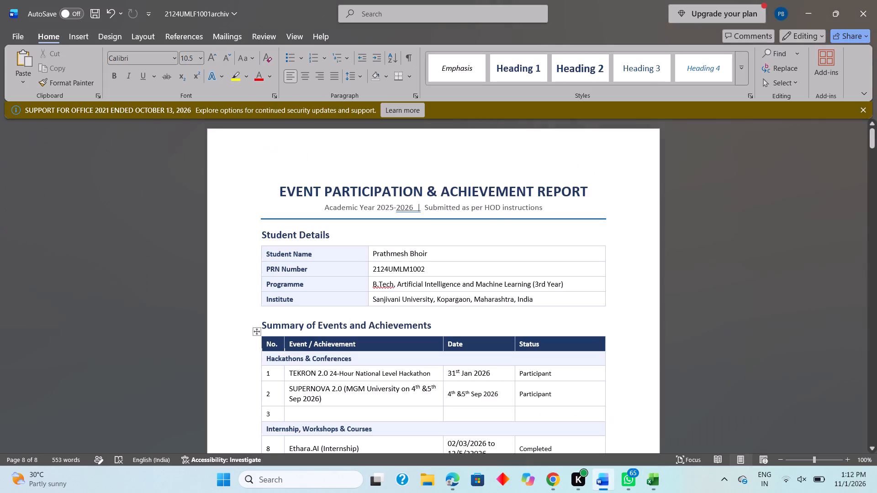
scroll(187, 224, "down", 8)
scroll(187, 224, "up", 2)
scroll(187, 224, "down", 20)
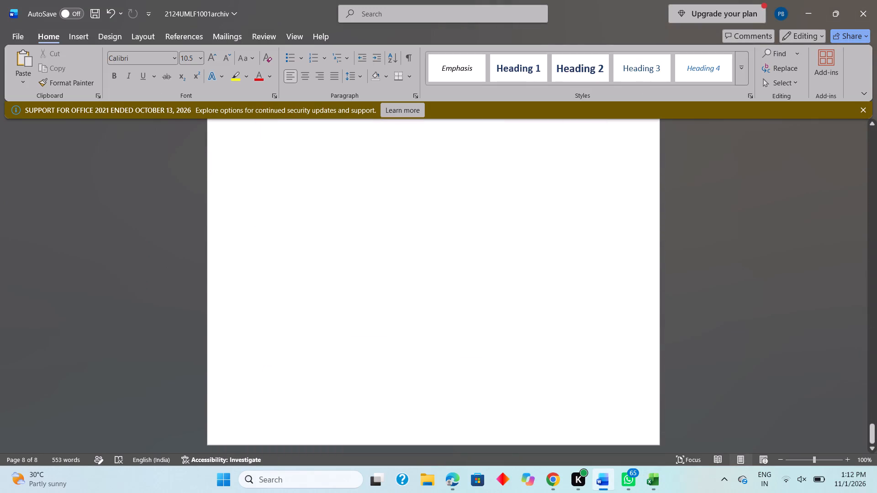
scroll(187, 224, "up", 9)
scroll(187, 224, "down", 1)
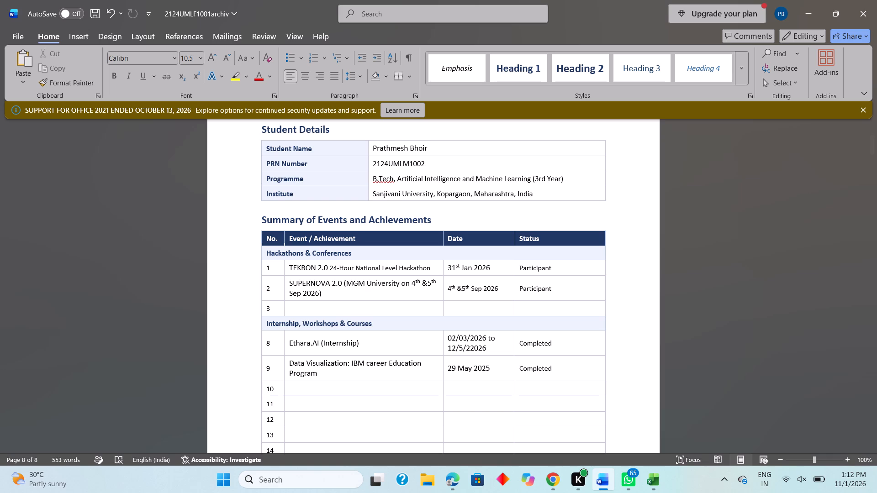
scroll(187, 224, "down", 5)
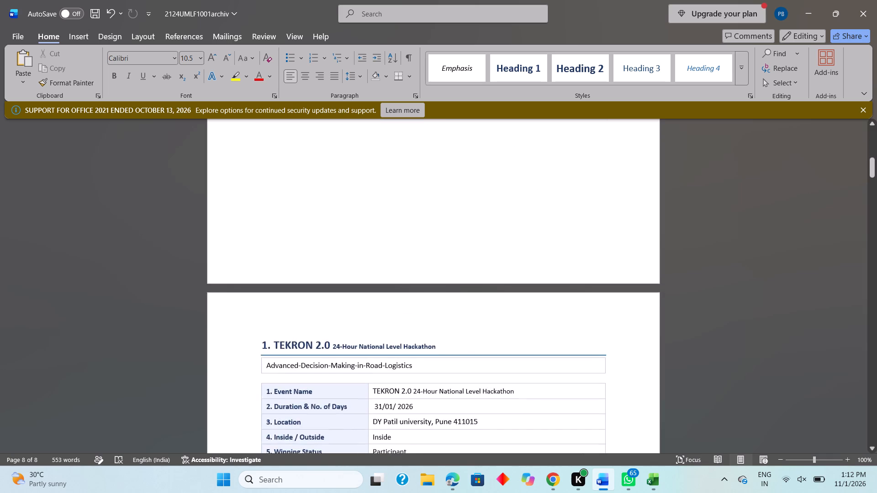
scroll(187, 224, "down", 3)
scroll(187, 224, "up", 9)
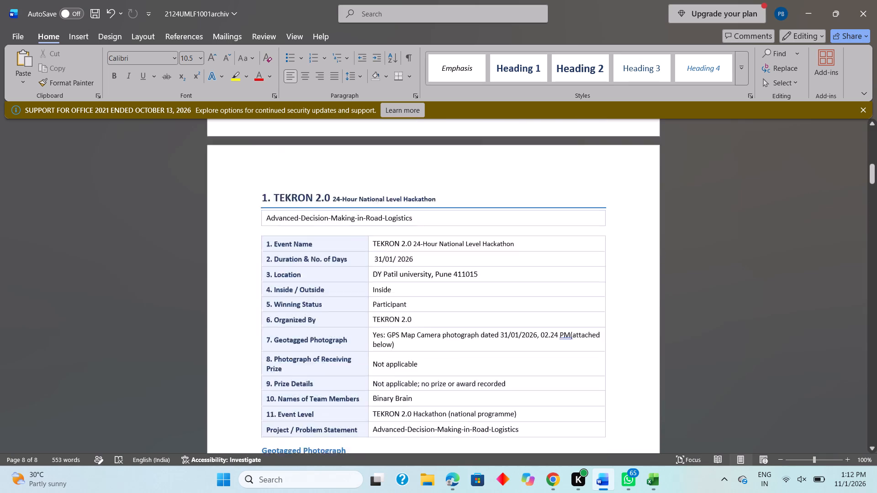
Copy the TEKRON 2.0 section on page 2, from its title through the details tables to the Geotagged Photograph heading.
scroll(187, 224, "down", 3)
left_click(239, 154)
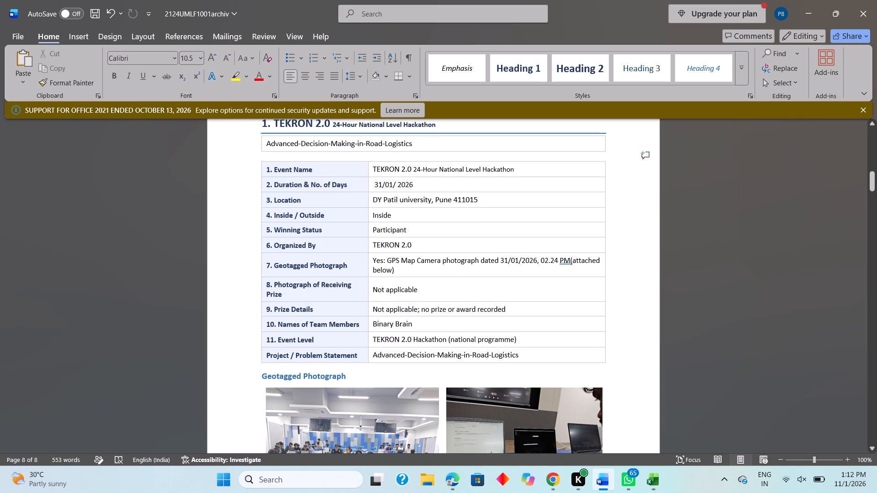
scroll(239, 154, "up", 1)
left_click_drag(257, 138, 576, 382)
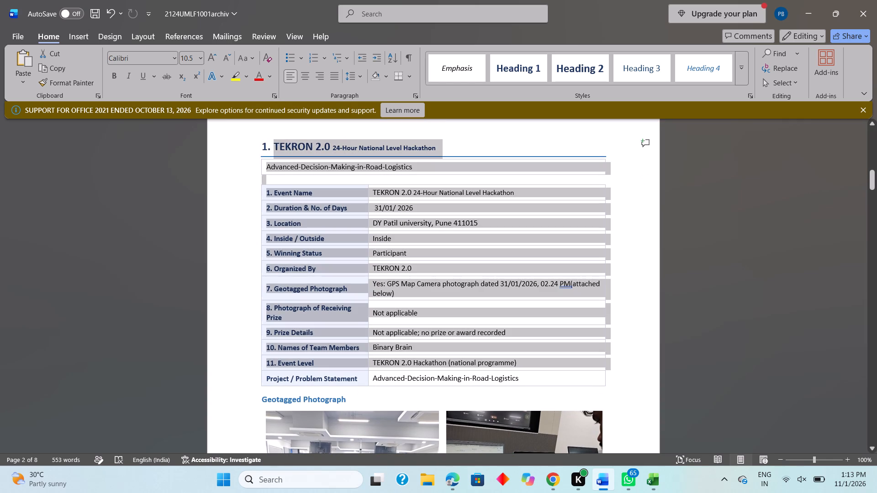
left_click_drag(576, 382, 591, 387)
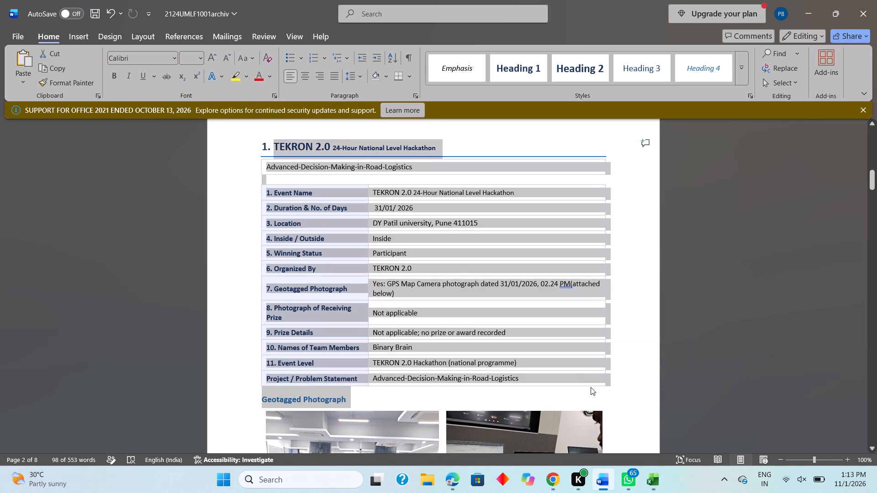
key("ctrl+c")
Paste the copied TEKRON 2.0 section on new lines below the Course Completion Certificate caption, before the Declaration.
scroll(594, 363, "down", 17)
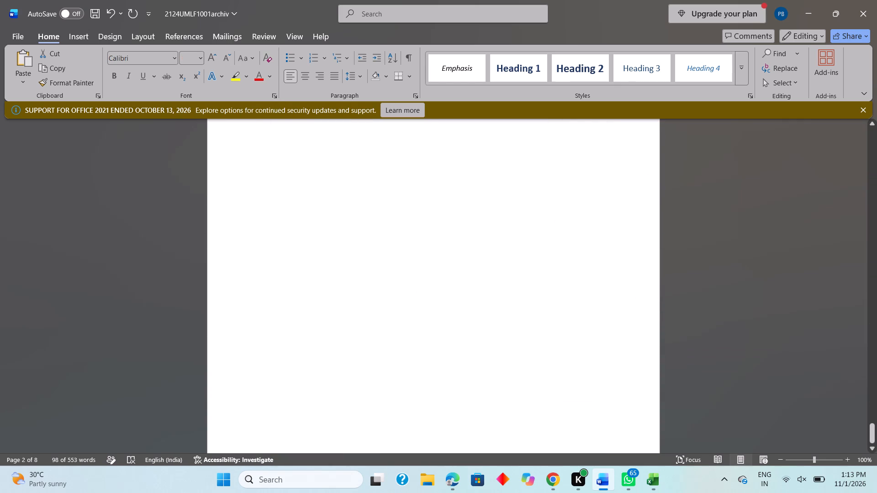
scroll(594, 363, "down", 3)
scroll(594, 363, "up", 2)
scroll(594, 363, "down", 1)
scroll(594, 363, "up", 5)
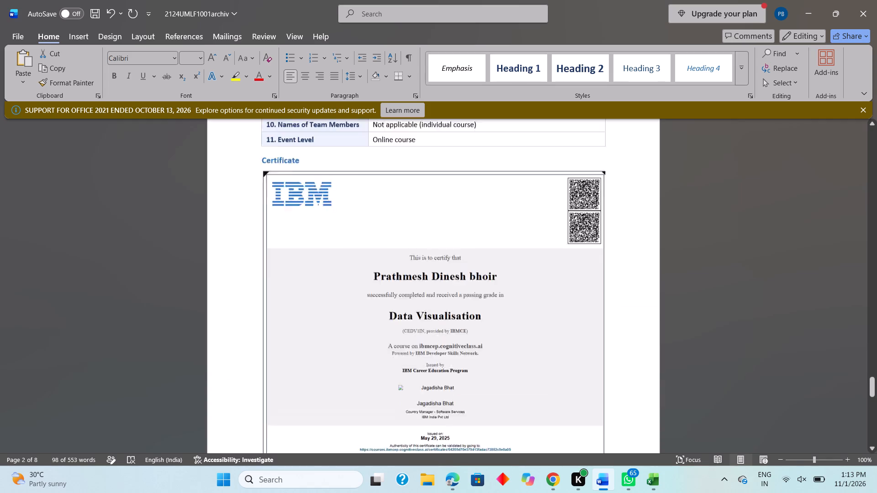
scroll(594, 363, "down", 4)
left_click(617, 146)
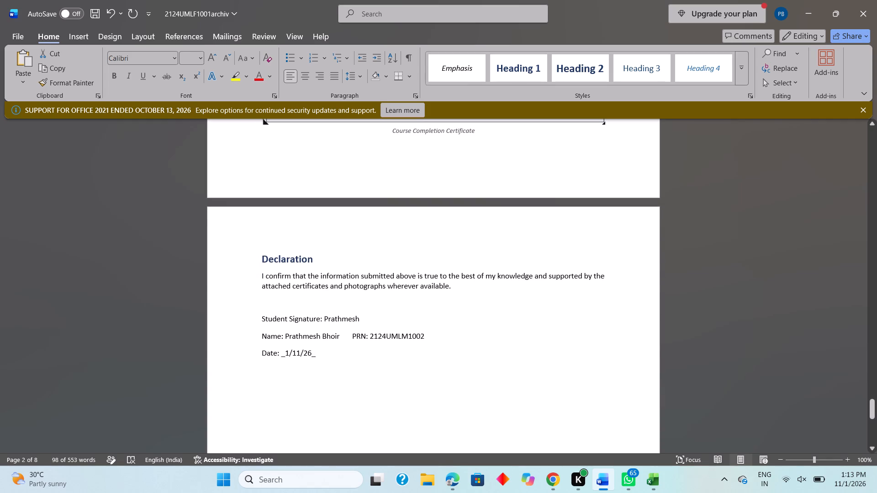
key("Return")
key("Return")
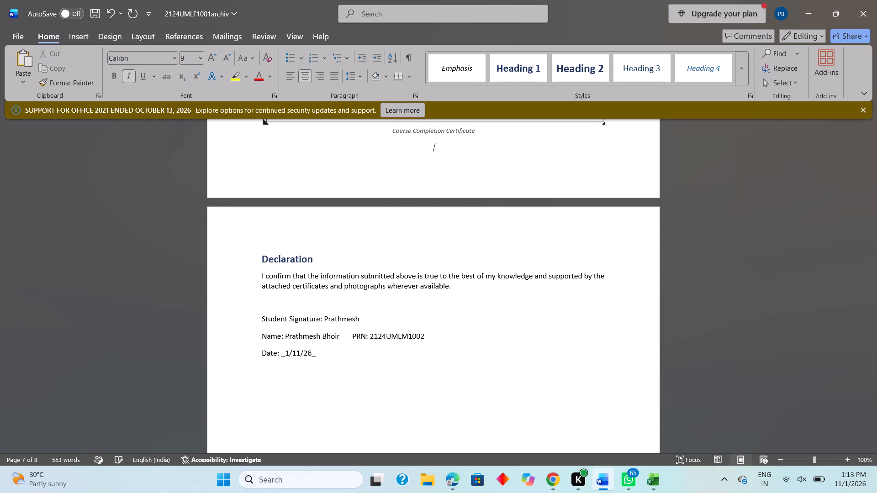
key("ctrl+v")
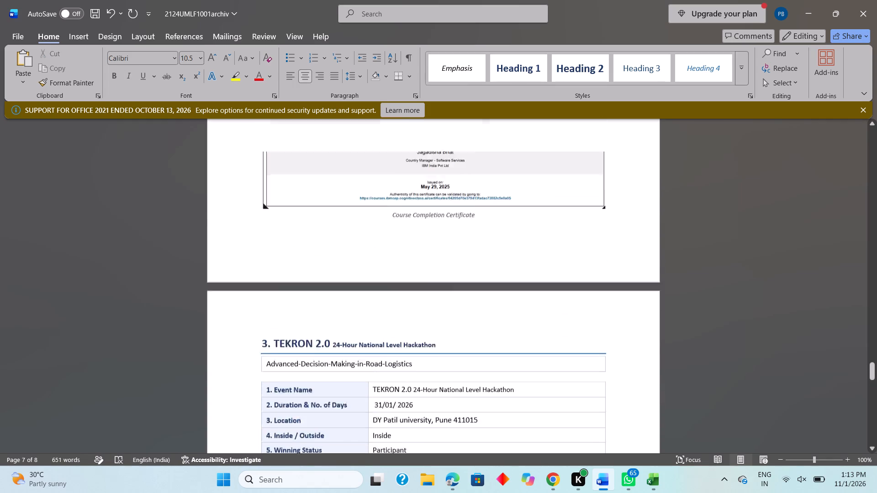
scroll(617, 146, "up", 1)
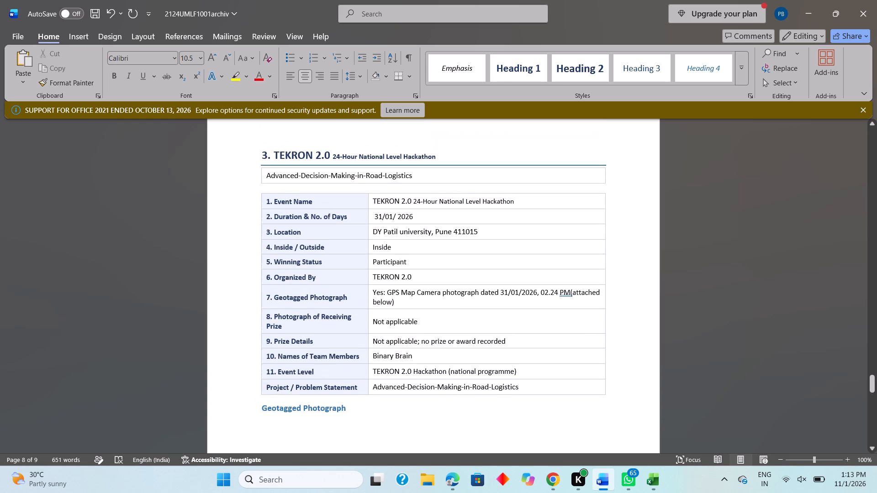
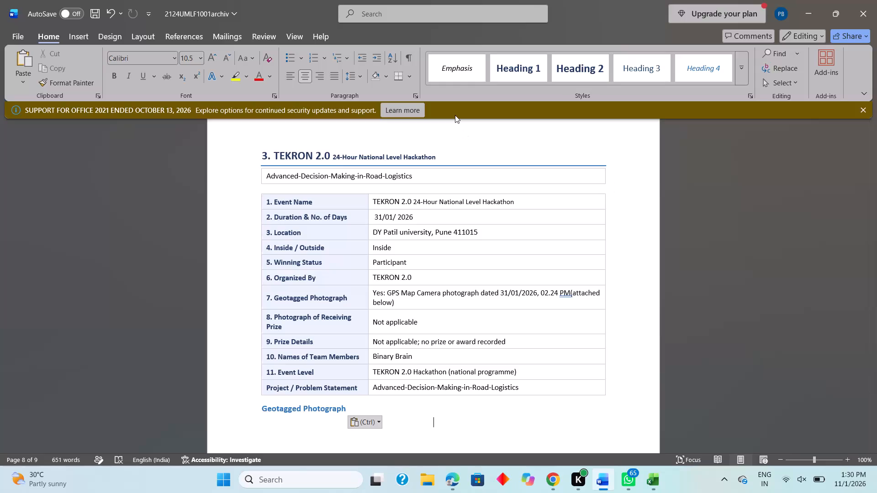
Review the pasted TEKRON 2.0 section, from its heading through the details table to the Geotagged Photograph heading.
scroll(455, 115, "down", 1)
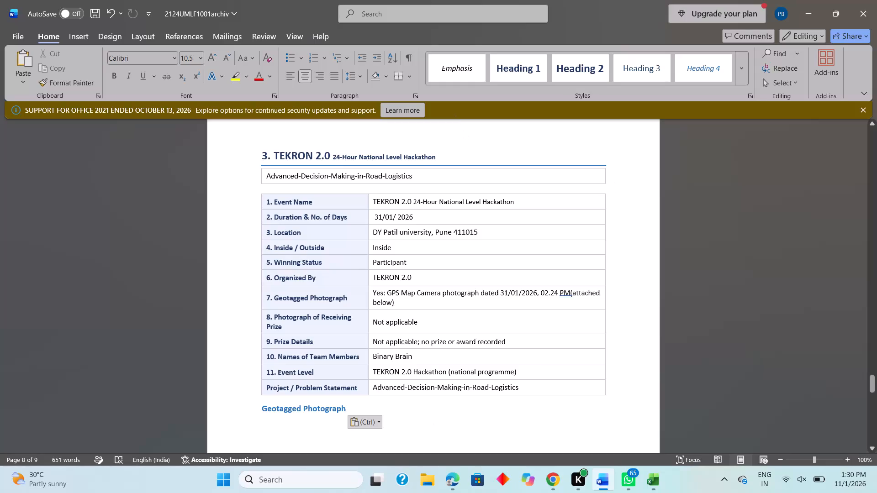
scroll(436, 183, "up", 1)
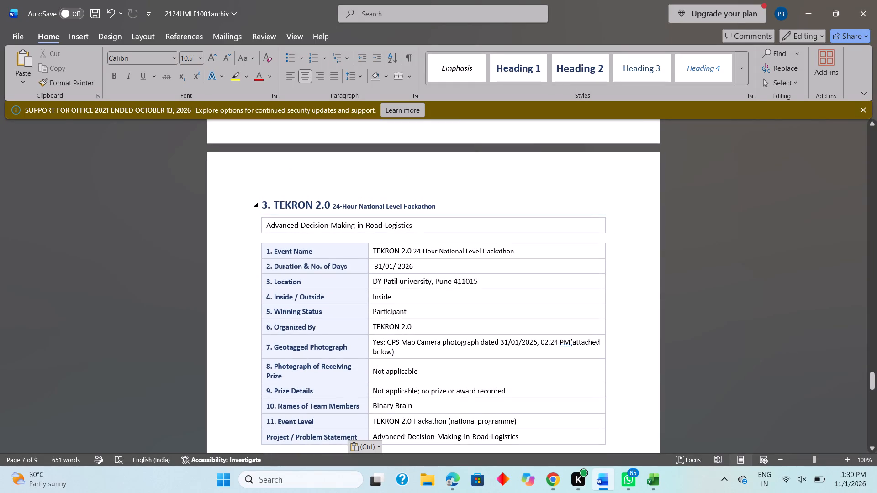
left_click(439, 206)
scroll(439, 206, "down", 1)
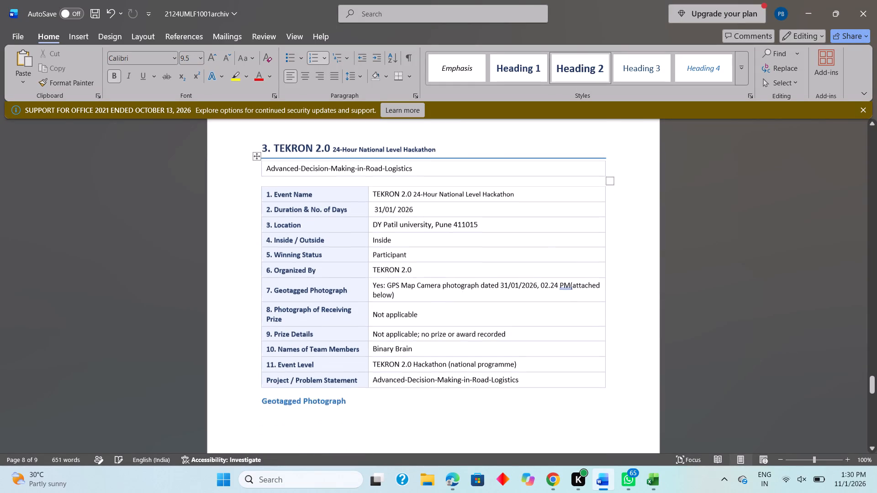
scroll(439, 206, "down", 1)
scroll(439, 206, "up", 2)
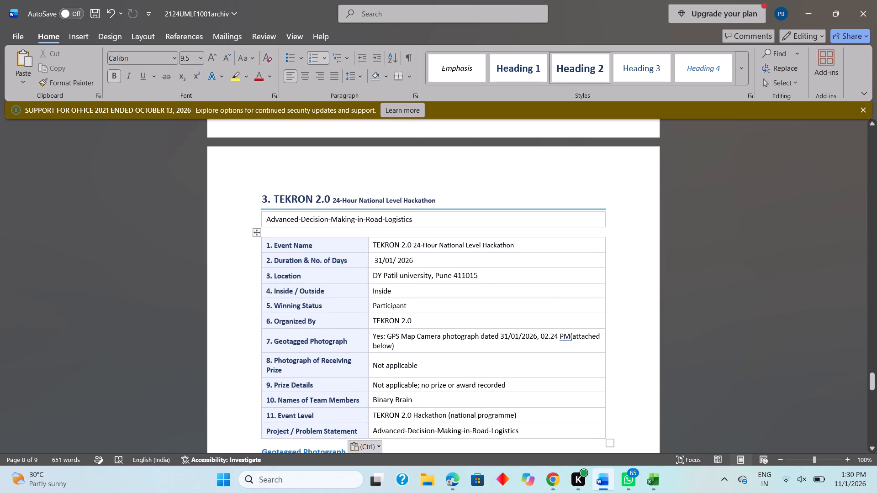
scroll(460, 255, "down", 1)
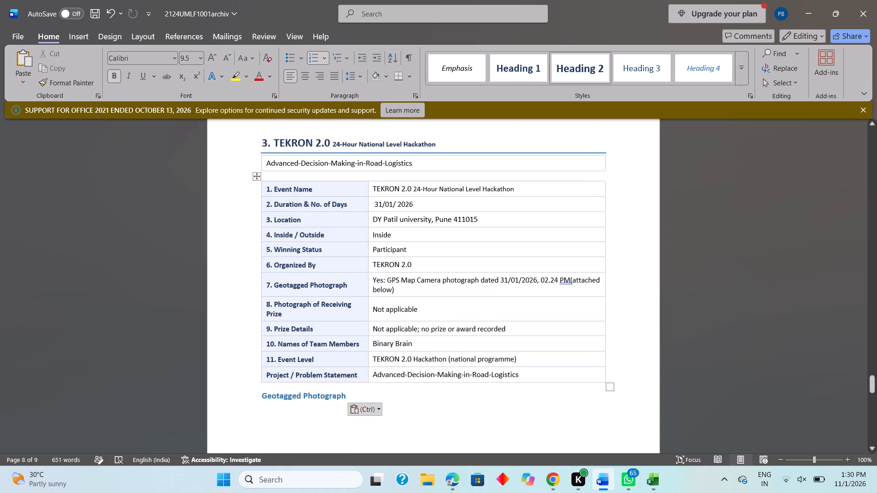
left_click_drag(530, 184, 523, 193)
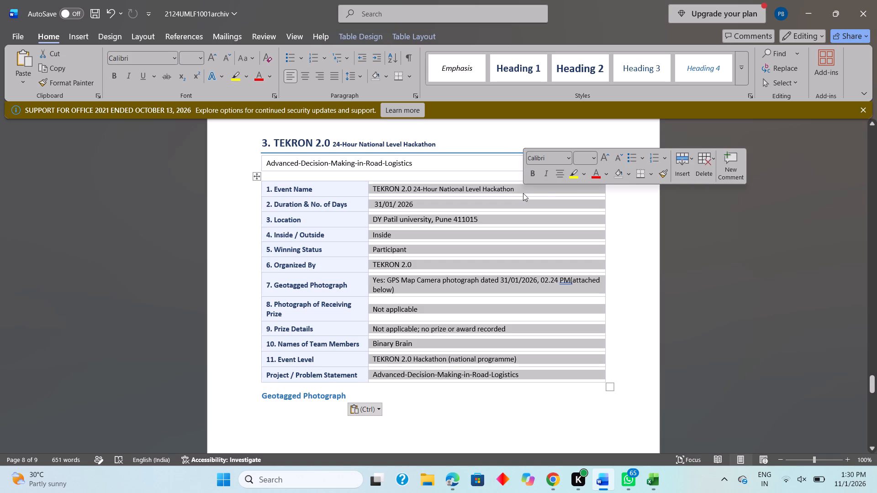
left_click(523, 193)
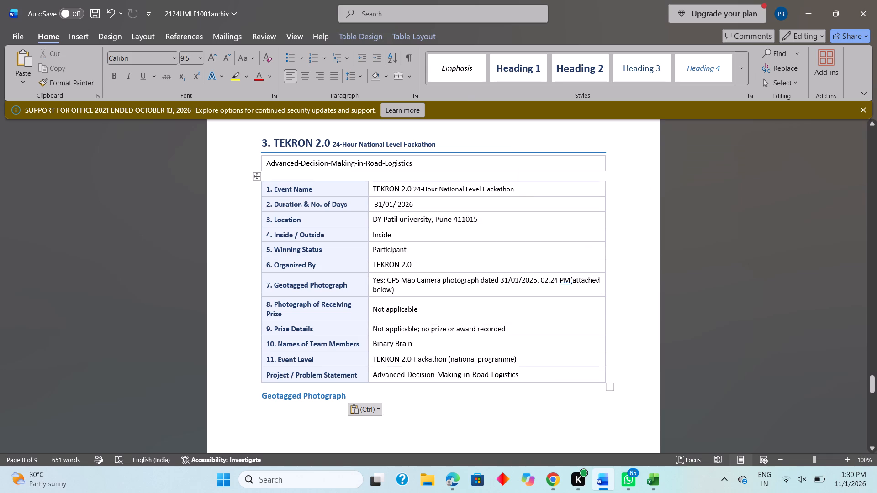
Arrange the Word achievement report and the Excel activity record side by side.
key("super+Left")
left_click(579, 138)
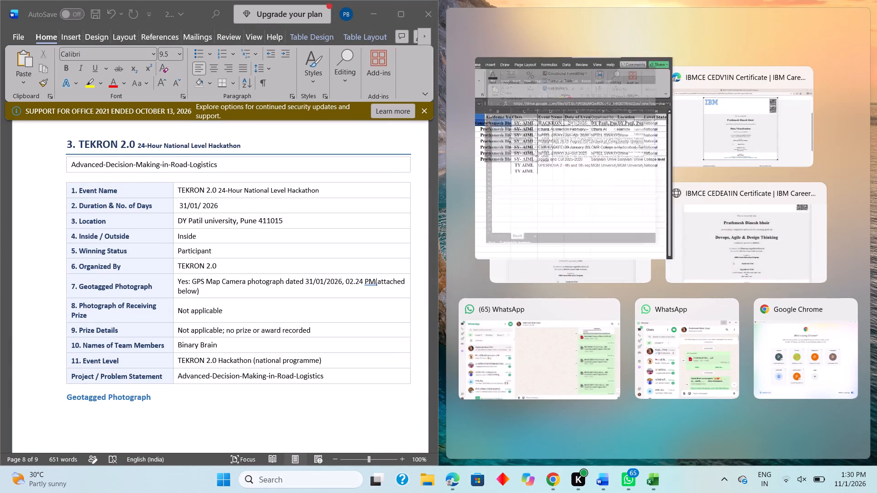
Copy the event name text SUNHACKS-2K25 Hackathon from cell D5 of the Excel activity record.
scroll(583, 215, "left", 1)
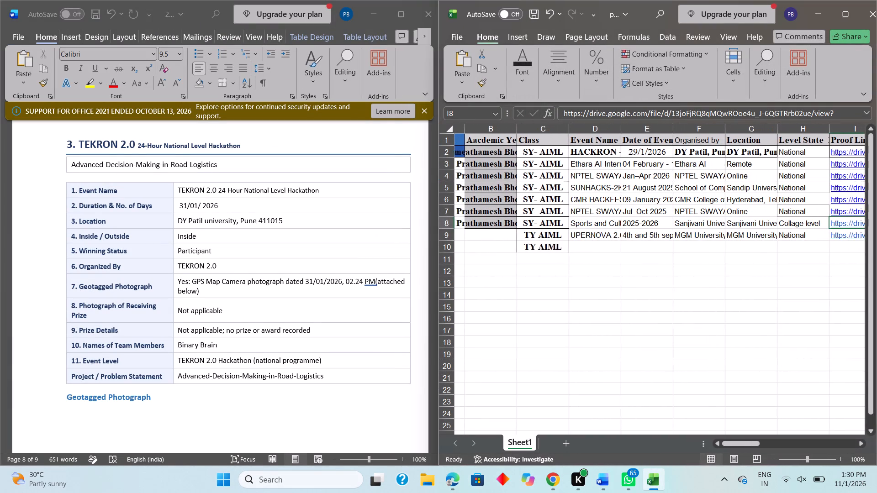
scroll(570, 220, "left", 2)
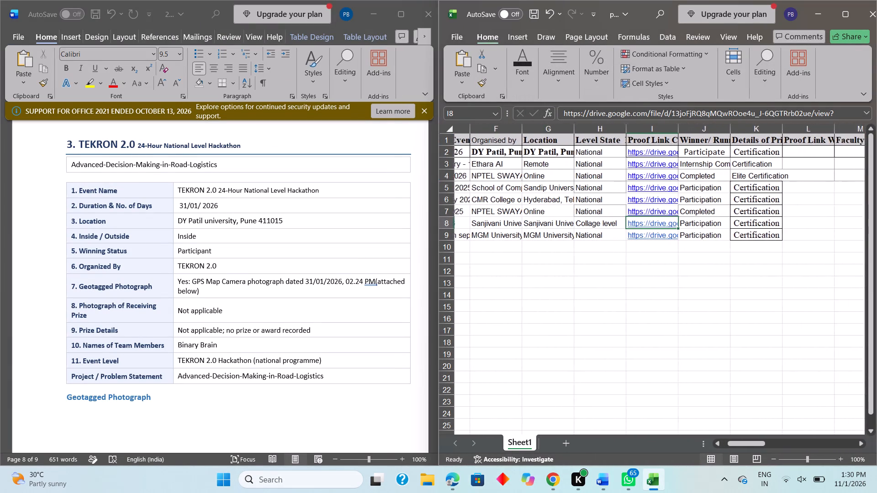
scroll(570, 220, "right", 1)
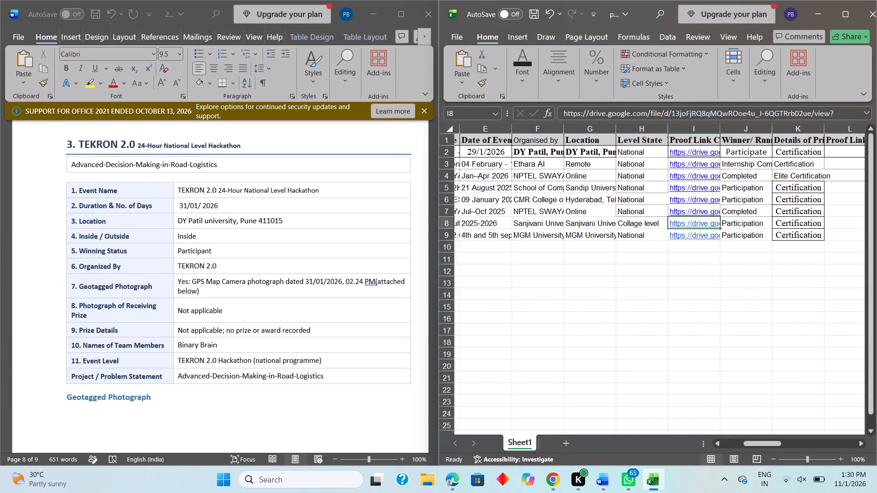
scroll(570, 220, "right", 1)
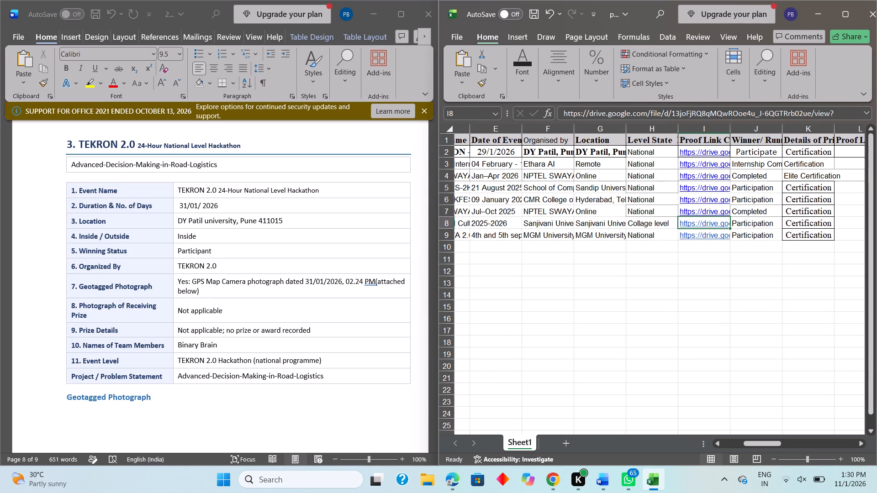
scroll(576, 191, "right", 2)
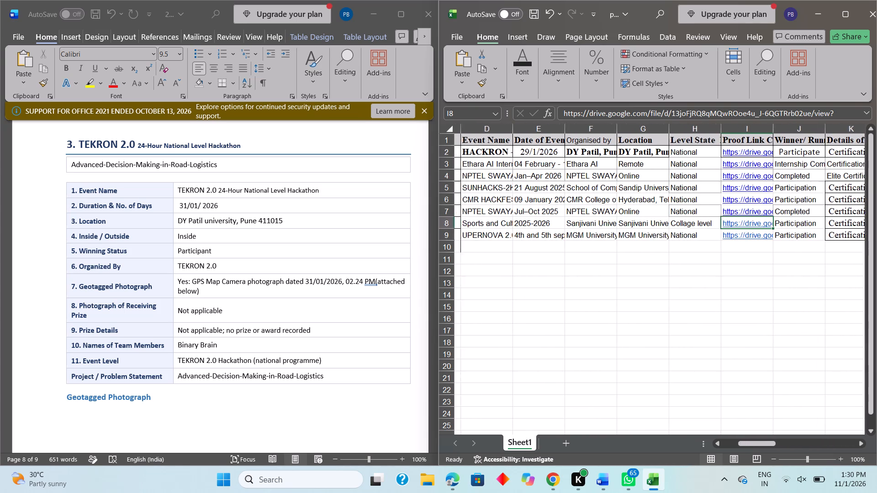
scroll(576, 191, "right", 1)
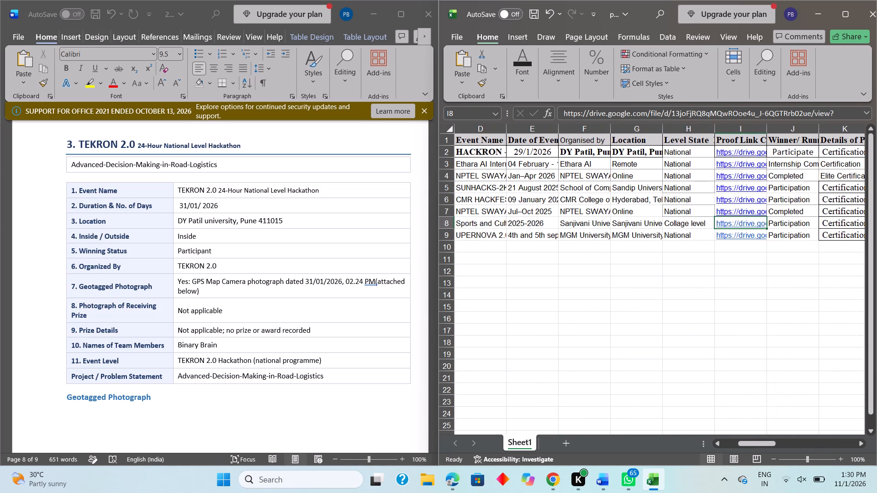
scroll(552, 197, "right", 1)
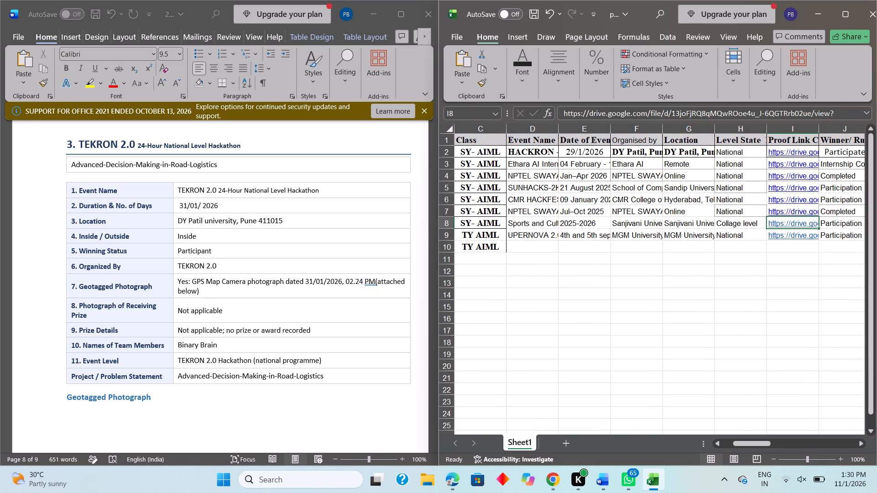
left_click(535, 189)
left_click(535, 189)
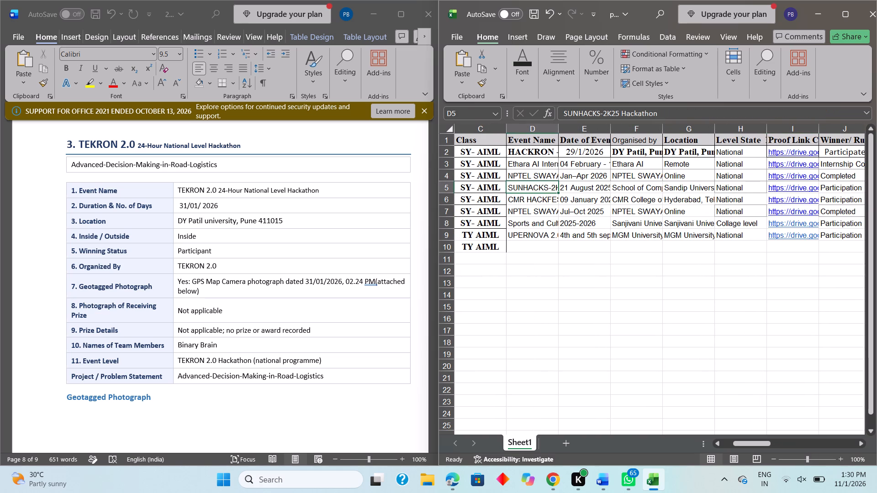
double_click(535, 189)
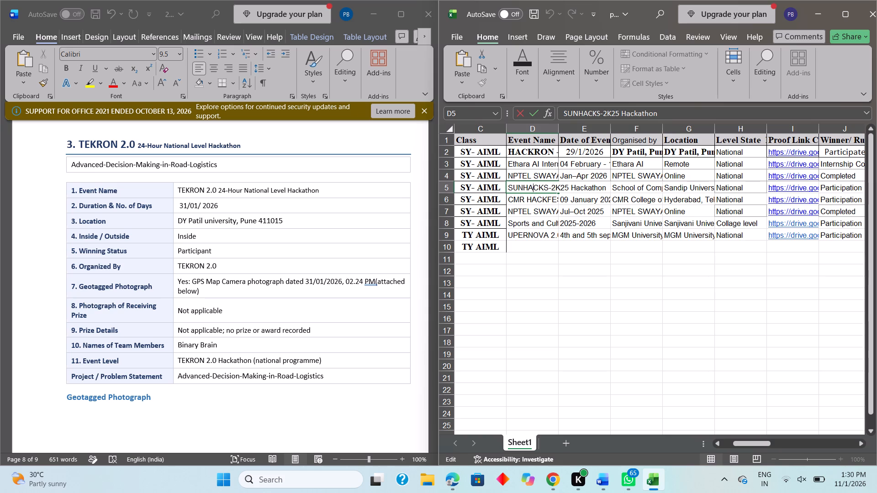
left_click_drag(607, 187, 600, 187)
left_click_drag(600, 187, 508, 191)
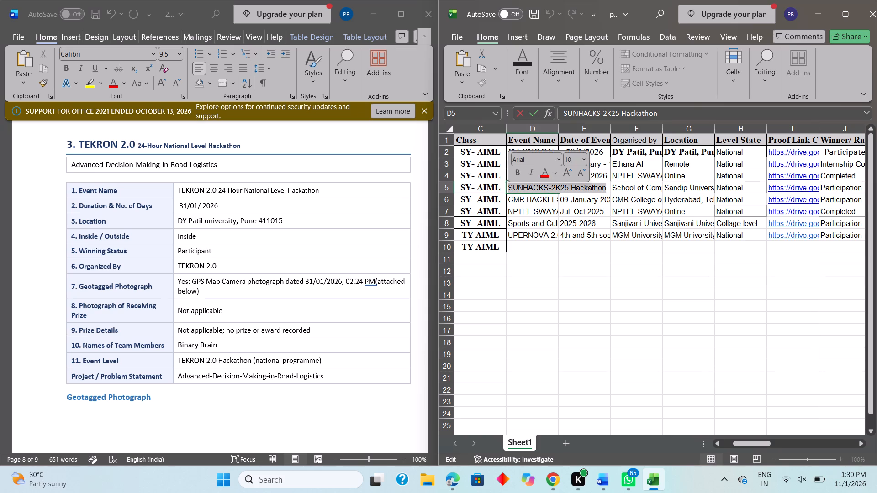
key("ctrl+c")
key("ctrl+c")
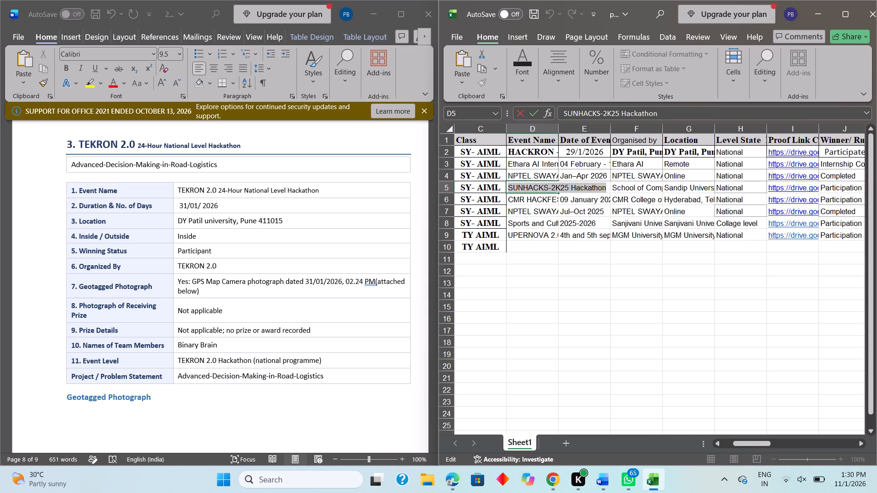
left_click(550, 259)
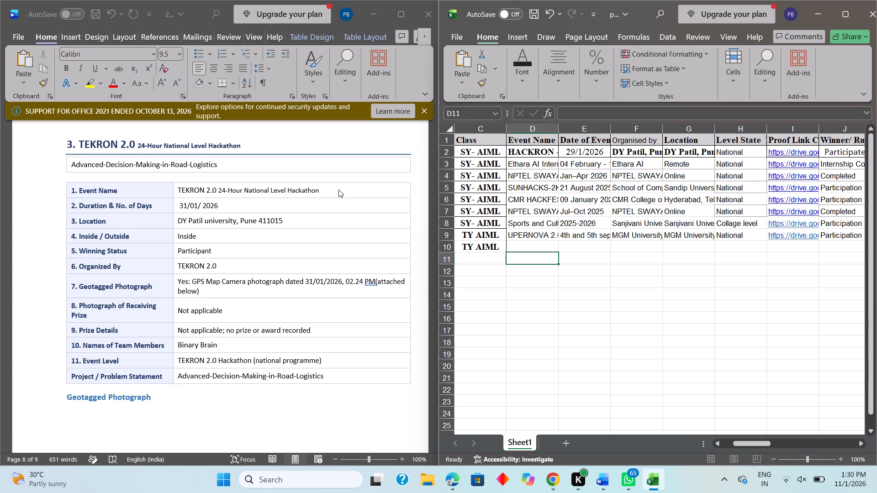
Clear the Event Name value in the pasted TEKRON 2.0 details table of the Word report.
left_click_drag(339, 189, 325, 192)
left_click_drag(325, 192, 187, 183)
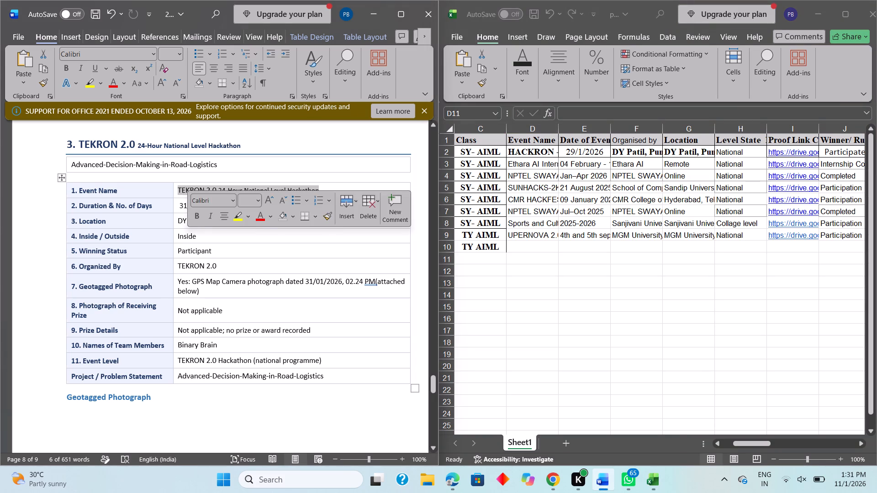
key("Delete")
Review the earlier event sections of the report, from the Supernova 2.0 details through the Ethara.AI internship to the IBM certificate.
scroll(187, 183, "up", 3)
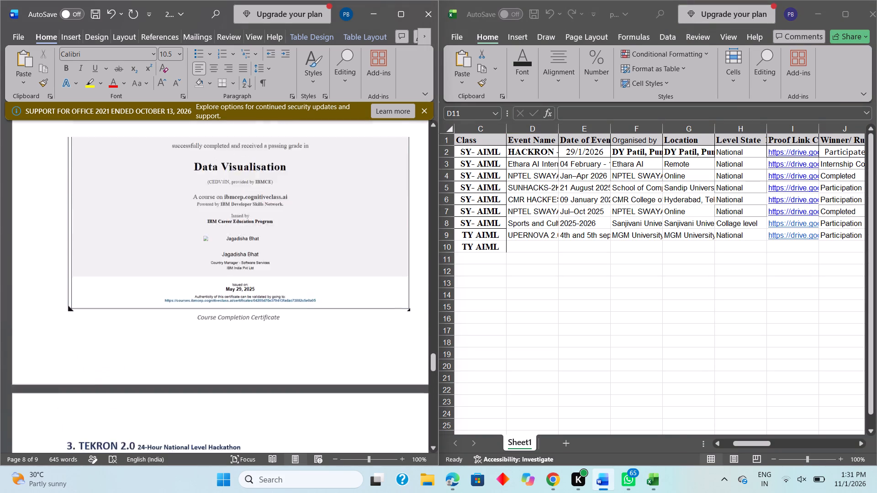
scroll(187, 183, "up", 5)
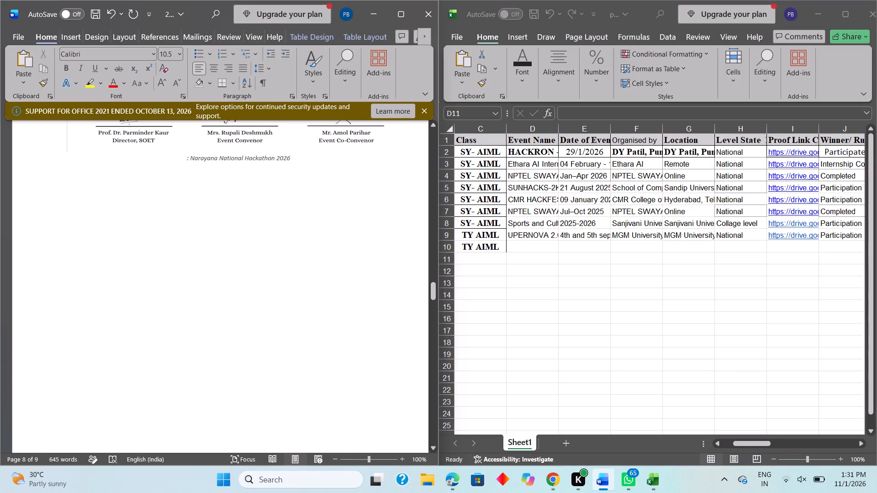
scroll(187, 183, "up", 5)
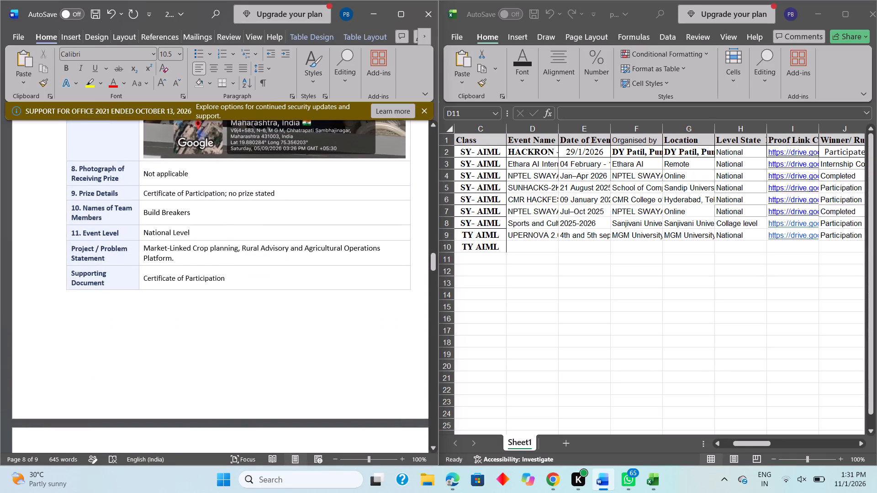
scroll(187, 183, "up", 3)
scroll(187, 183, "down", 5)
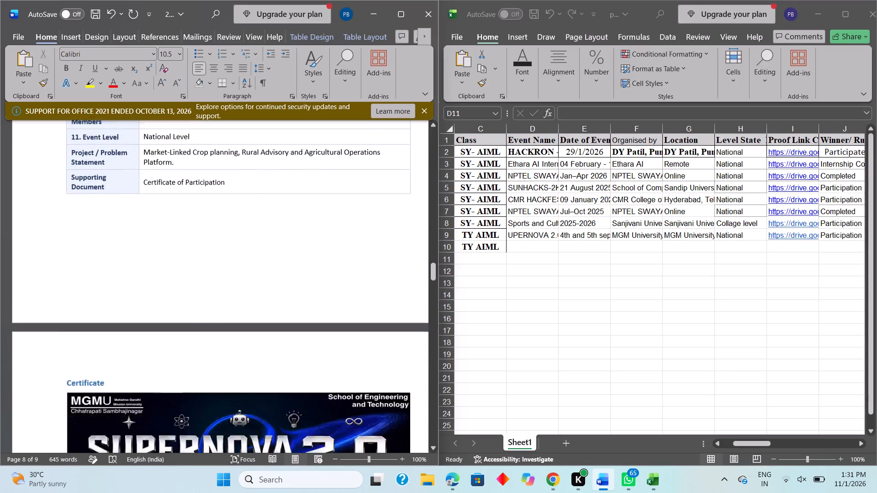
scroll(187, 183, "down", 2)
scroll(187, 183, "up", 3)
scroll(187, 183, "down", 6)
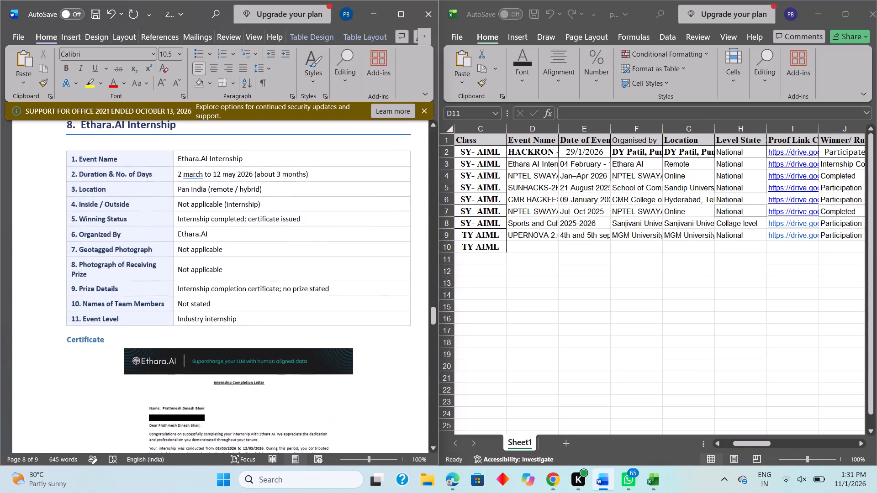
scroll(187, 183, "up", 1)
scroll(187, 183, "down", 6)
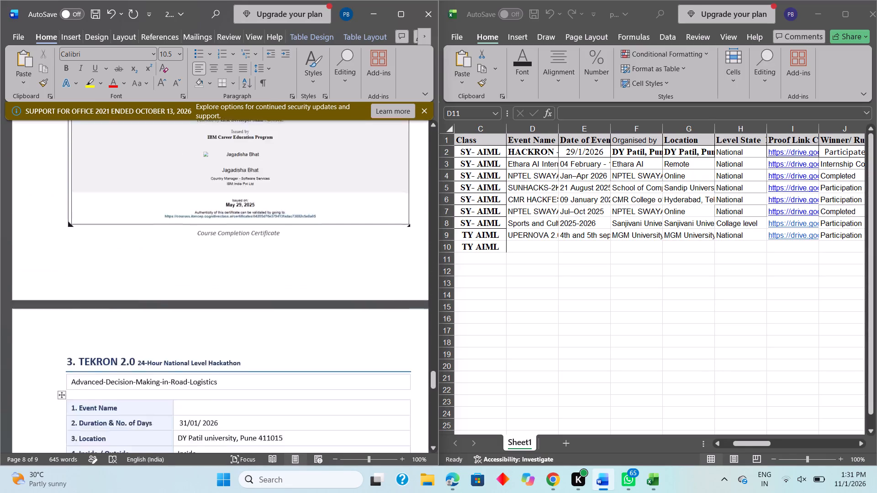
Paste SUNHACKS-2K25 Hackathon as the Event Name in the duplicated TEKRON 2.0 details table.
scroll(187, 183, "down", 2)
scroll(187, 183, "up", 1)
scroll(187, 183, "down", 3)
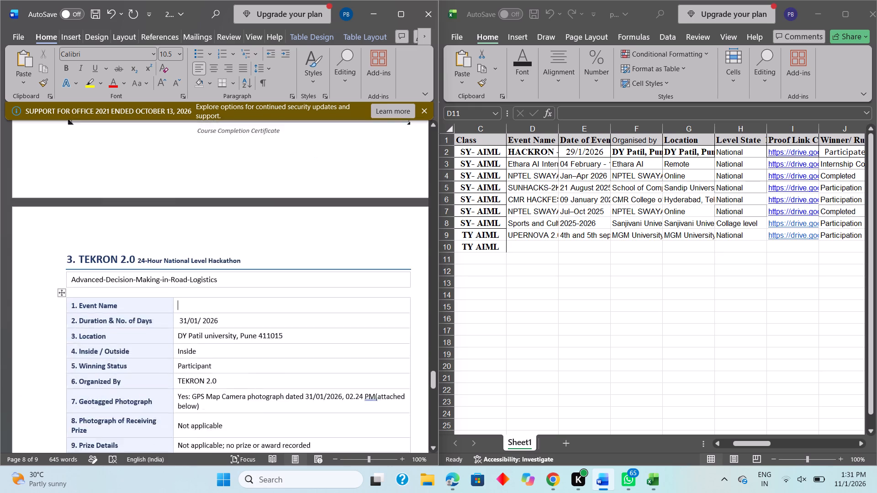
scroll(187, 183, "down", 1)
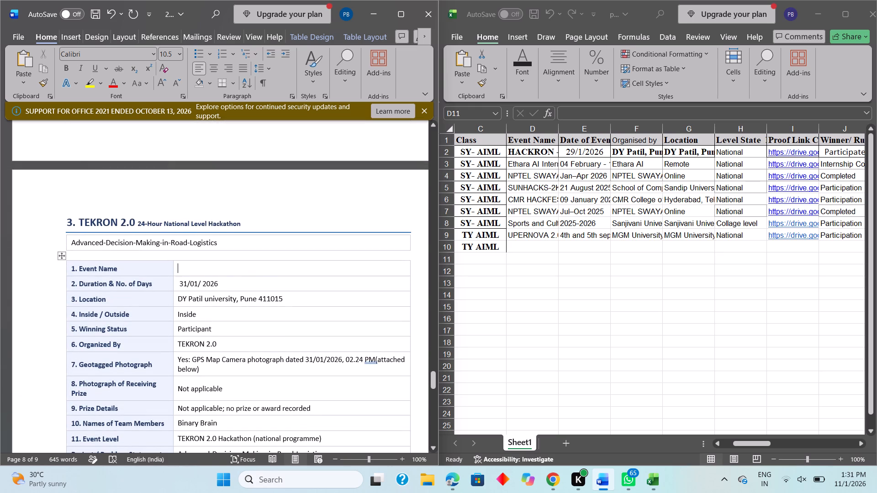
key("ctrl+v")
scroll(224, 313, "down", 1)
scroll(157, 251, "up", 1)
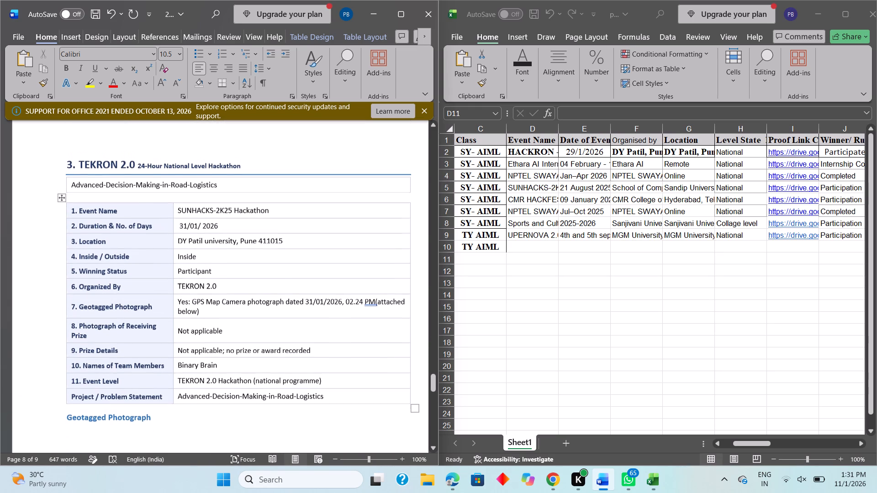
Copy the duplicated section from its TEKRON 2.0 title to the Geotagged Photograph heading, and delete it from page 8.
left_click_drag(58, 158, 259, 417)
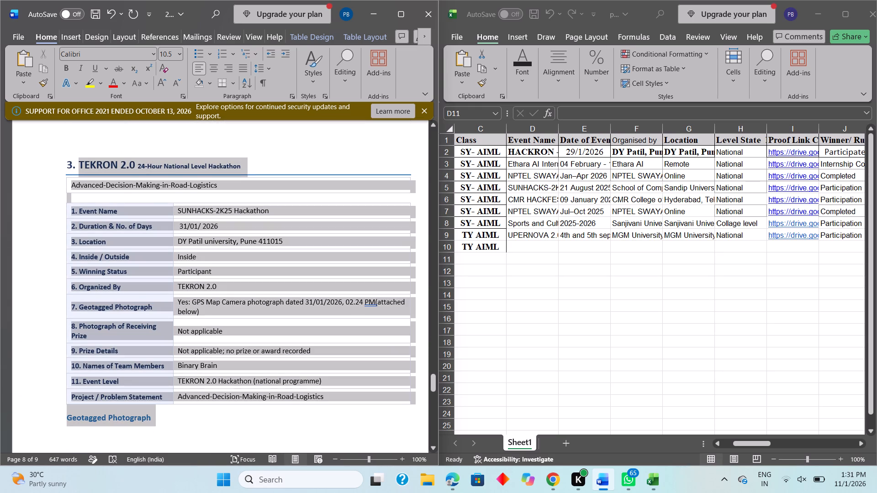
left_click_drag(259, 417, 258, 417)
key("ctrl+c")
key("ctrl+c")
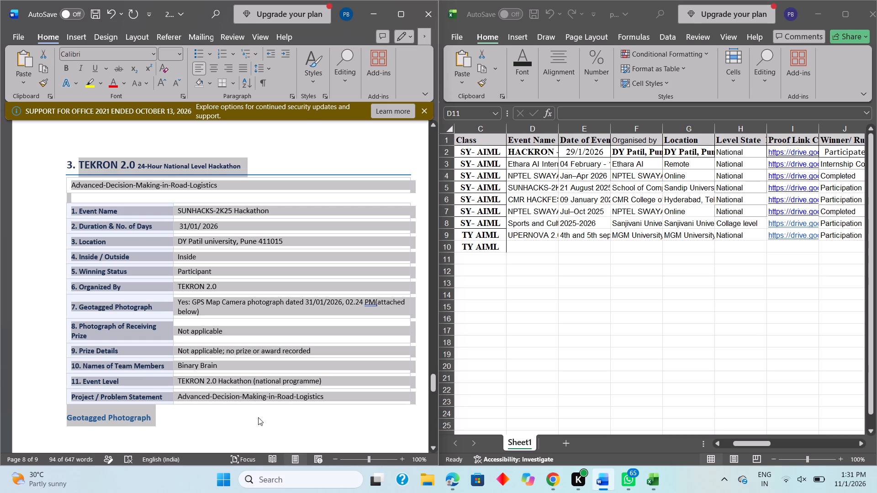
key("Delete")
Paste the copied TEKRON 2.0 section after the Supernova 2.0 certificate, ahead of the Ethara.AI Internship section.
scroll(258, 417, "up", 5)
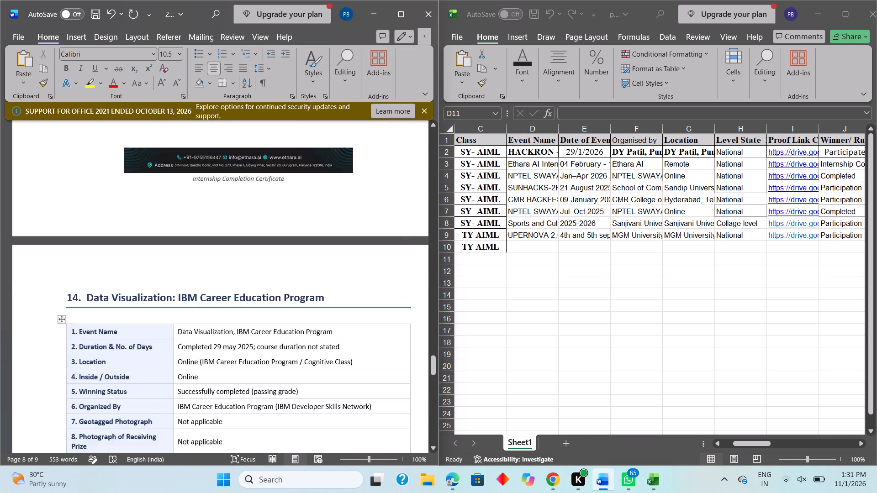
scroll(258, 417, "up", 4)
scroll(258, 417, "down", 1)
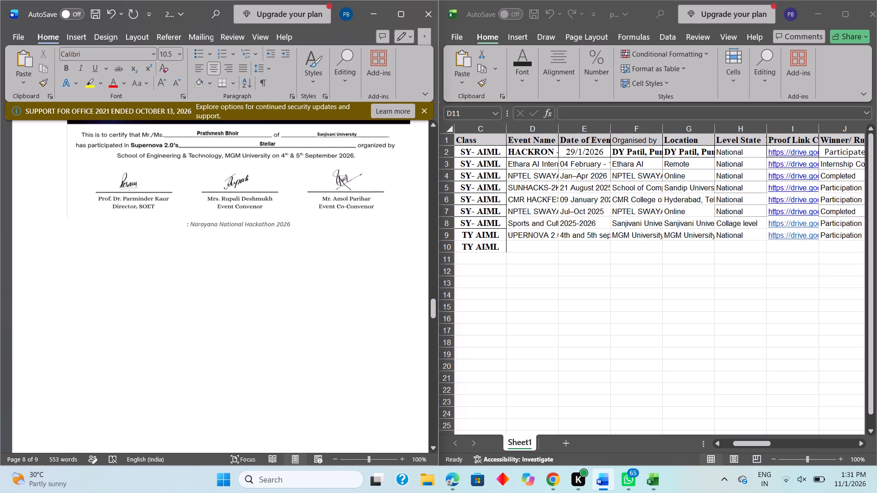
scroll(258, 417, "down", 1)
double_click(244, 350)
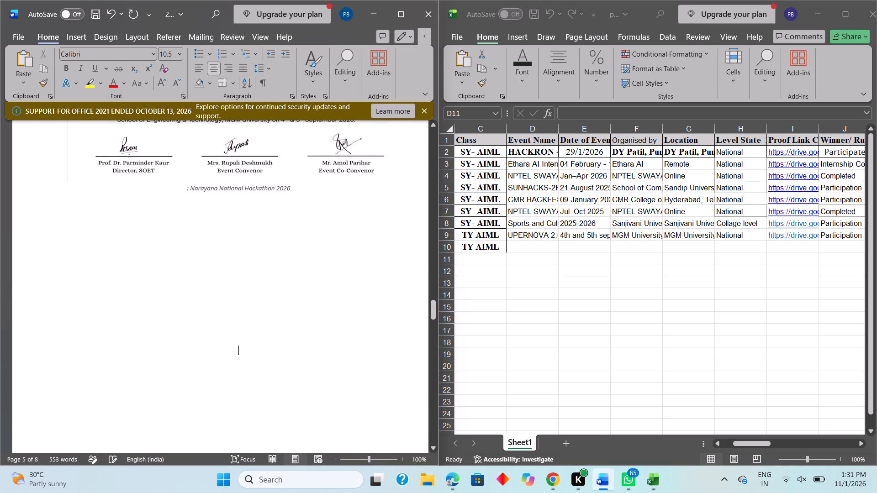
key("Right")
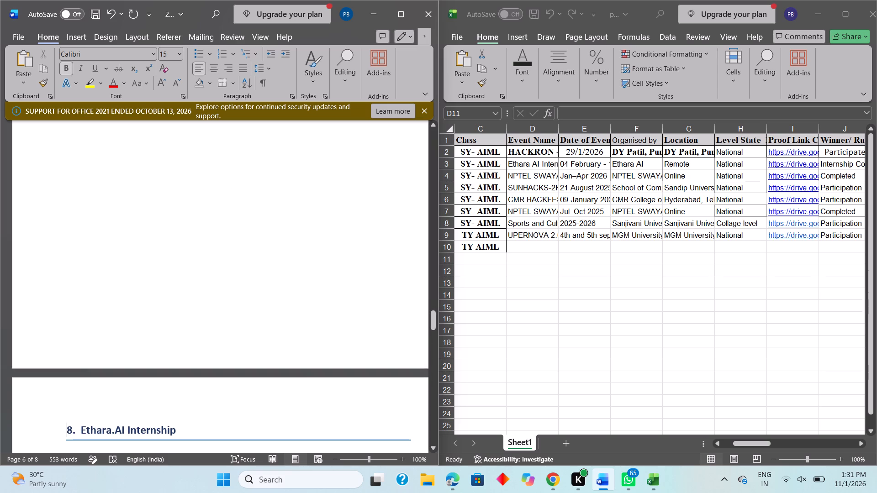
scroll(244, 350, "up", 9)
scroll(244, 350, "down", 4)
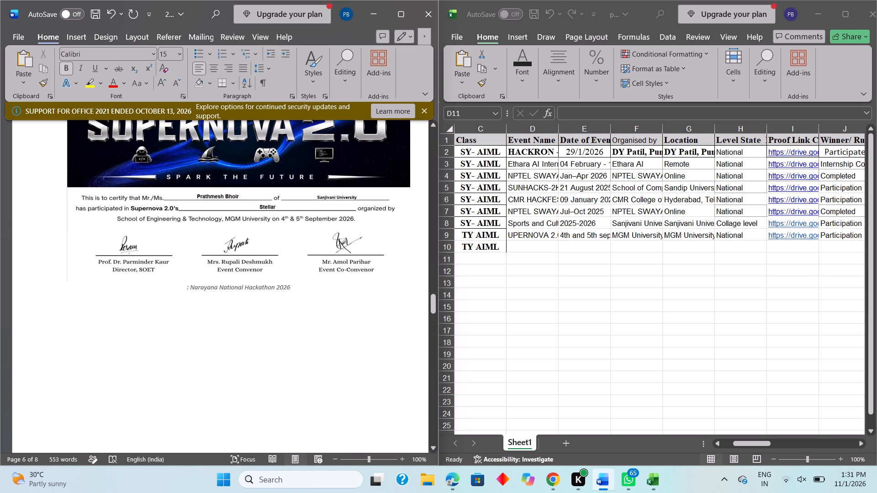
left_click(295, 320)
key("ctrl+v")
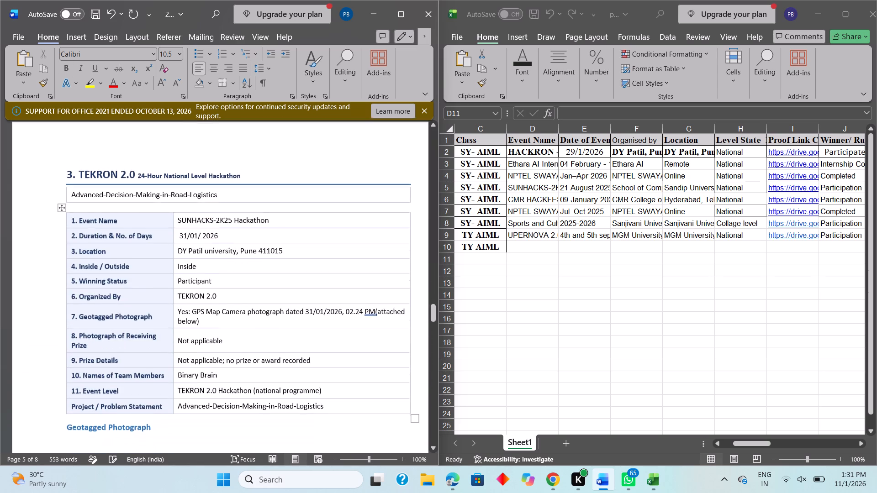
scroll(310, 283, "down", 1)
scroll(232, 210, "up", 1)
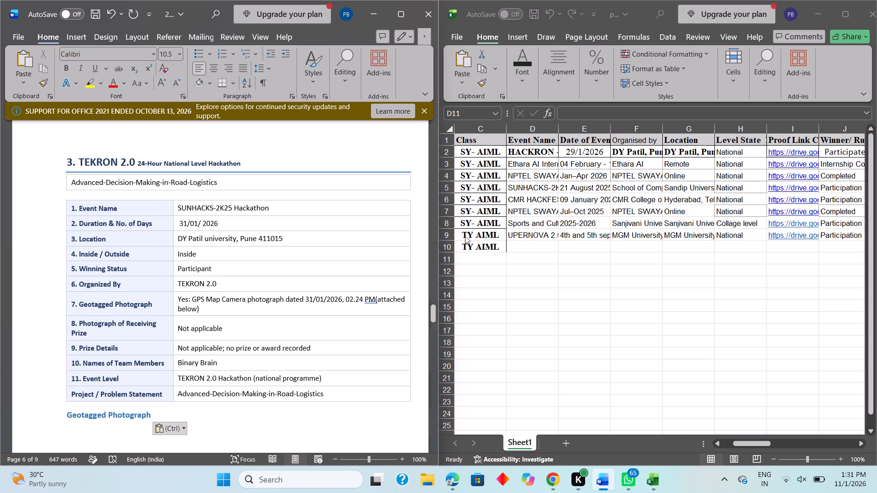
Set Duration & No. of Days in the pasted details table to 21 Aug 2025.
left_click(234, 226)
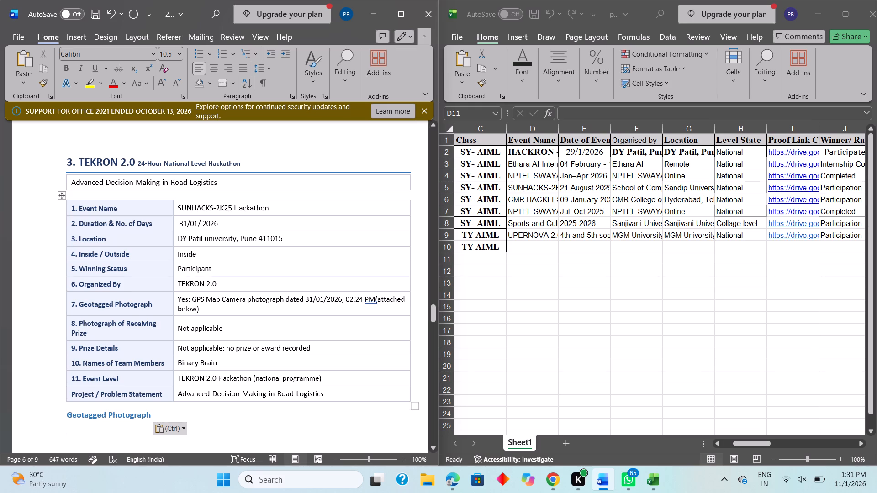
key("BackSpace")
key("BackSpace")
key("BackSpace")
key("BackSpace")
key("BackSpace")
key("BackSpace")
key("BackSpace")
key("BackSpace")
key("BackSpace")
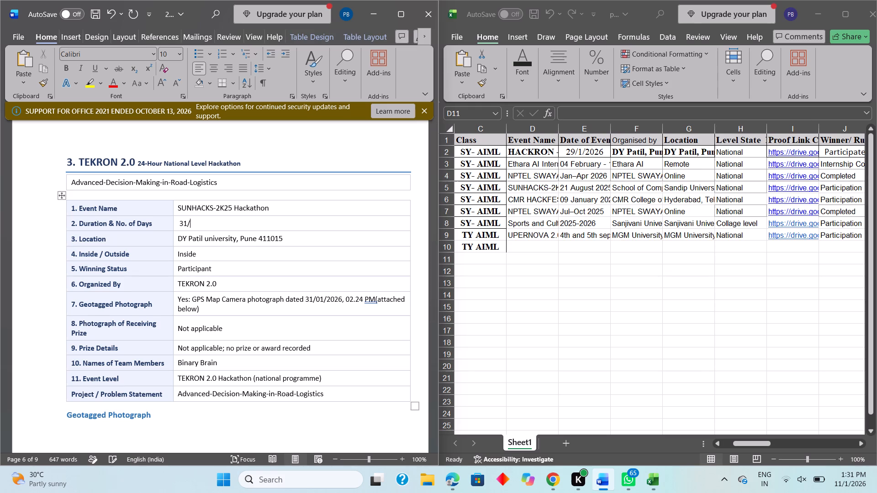
key("BackSpace")
key("BackSpace")
key("BackSpace")
type("21")
key("space")
key("space")
key("BackSpace")
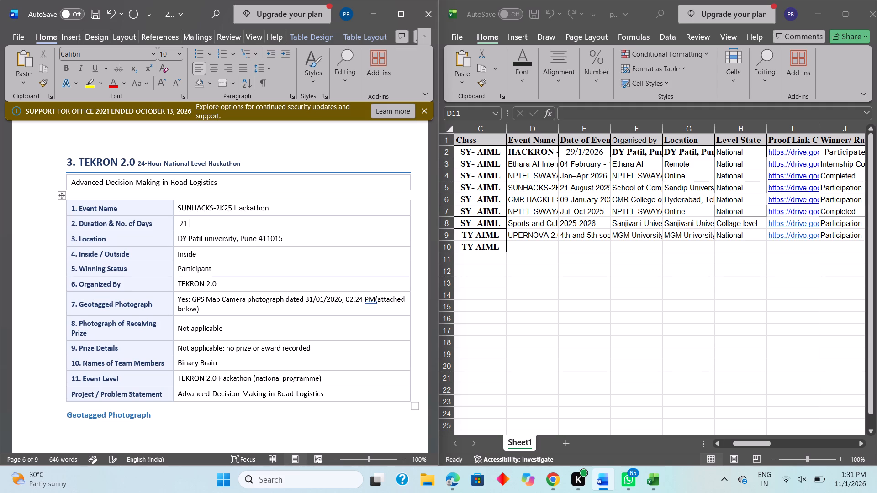
type("Aug")
key("space")
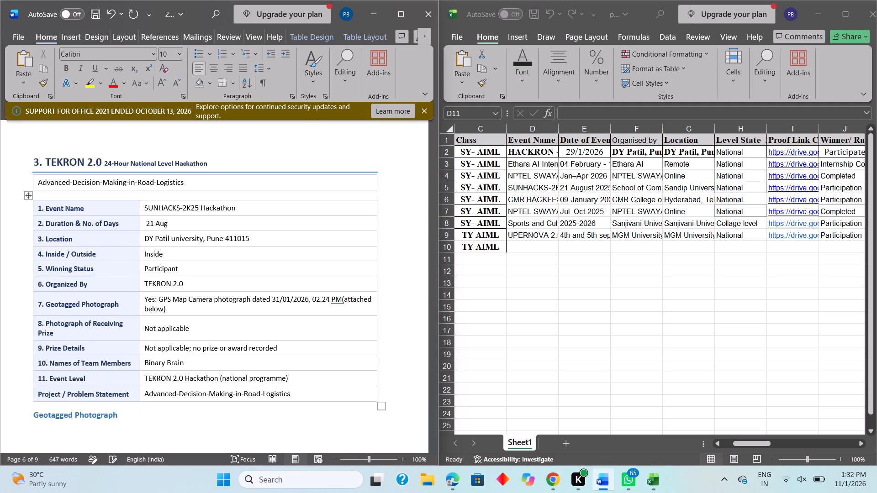
type("202")
scroll(234, 226, "down", 1)
key("5")
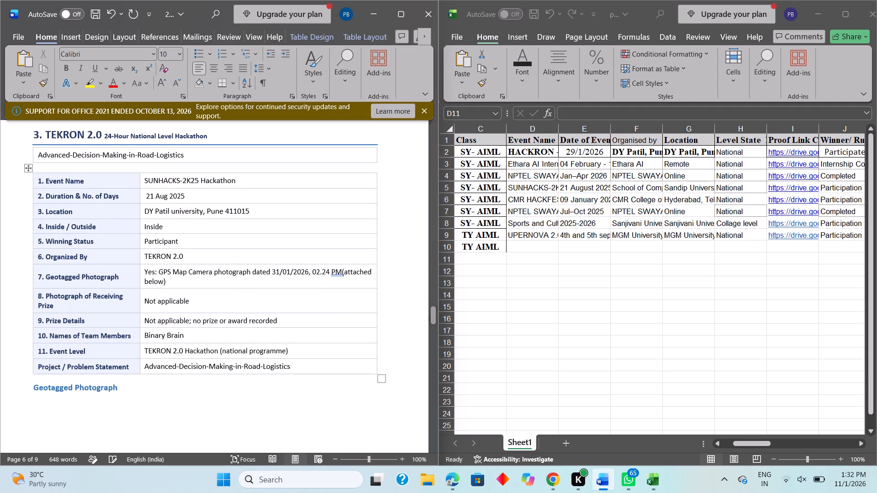
Replace the pasted table's Location with Sandip University, Nashik, copied from the SUNHACKS-2K25 row of the Excel record.
left_click(258, 216)
key("BackSpace")
key("BackSpace")
key("BackSpace")
key("BackSpace")
key("BackSpace")
key("BackSpace")
key("BackSpace")
key("BackSpace")
key("BackSpace")
key("BackSpace")
key("BackSpace")
key("BackSpace")
key("BackSpace")
key("BackSpace")
key("BackSpace")
key("BackSpace")
key("BackSpace")
key("BackSpace")
key("BackSpace")
key("BackSpace")
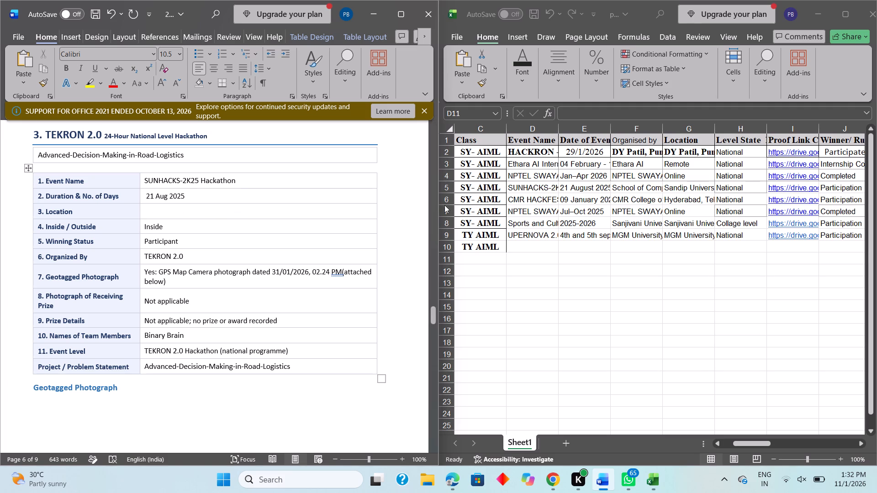
double_click(679, 188)
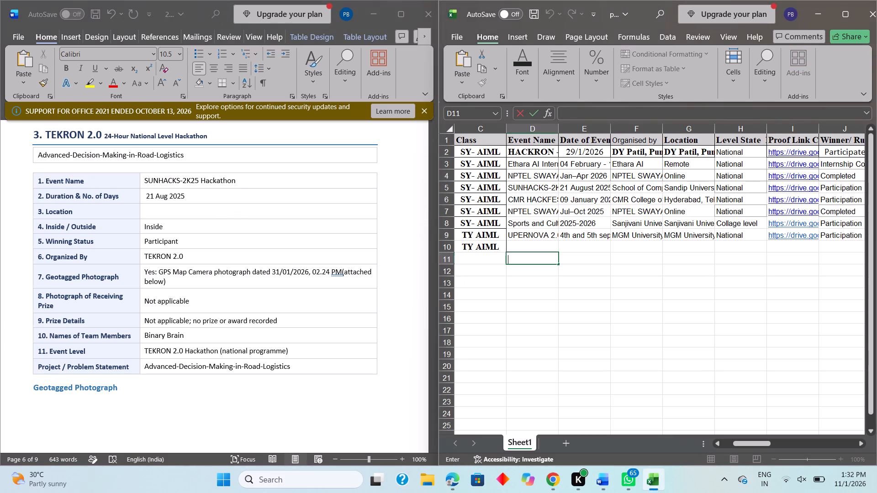
left_click(692, 188)
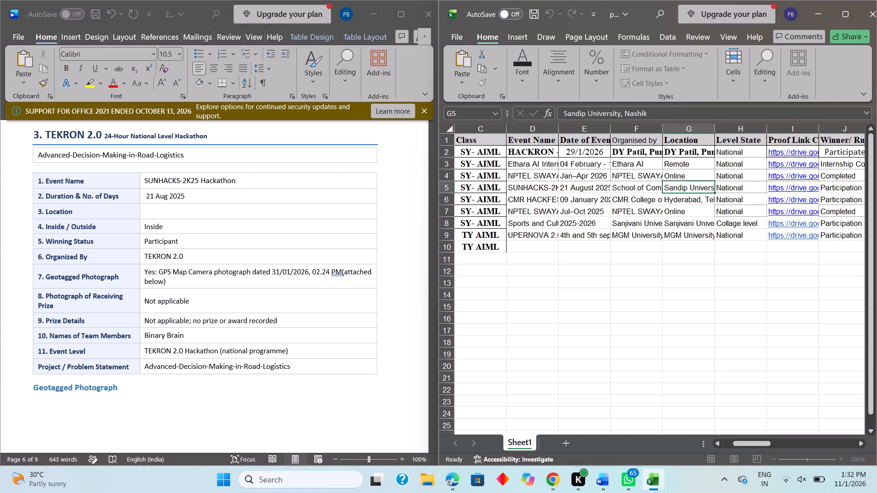
double_click(712, 190)
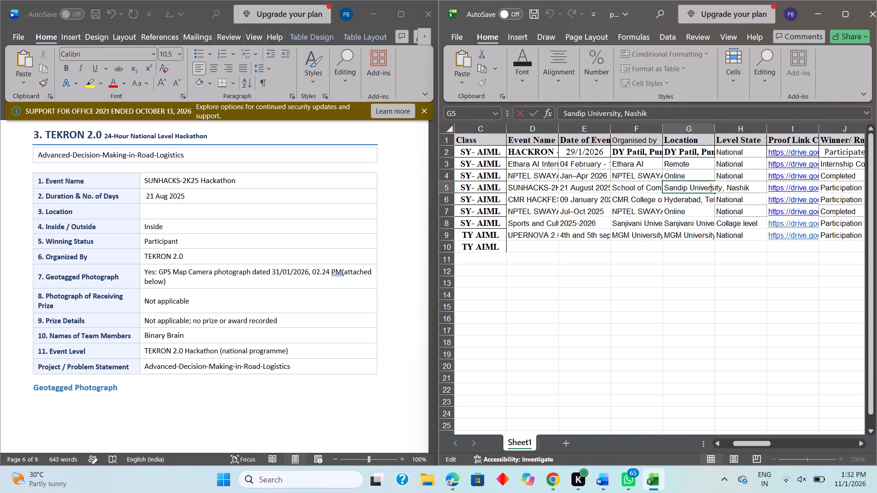
left_click_drag(754, 190, 663, 184)
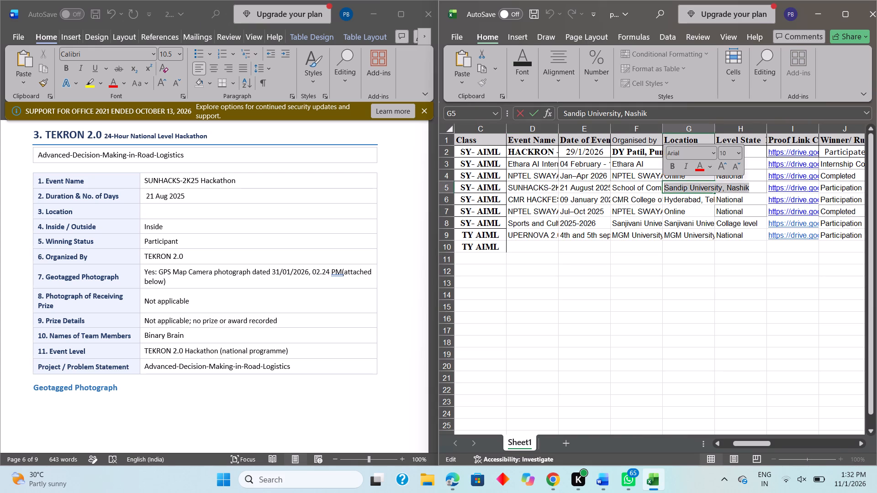
key("ctrl+c")
key("ctrl+c")
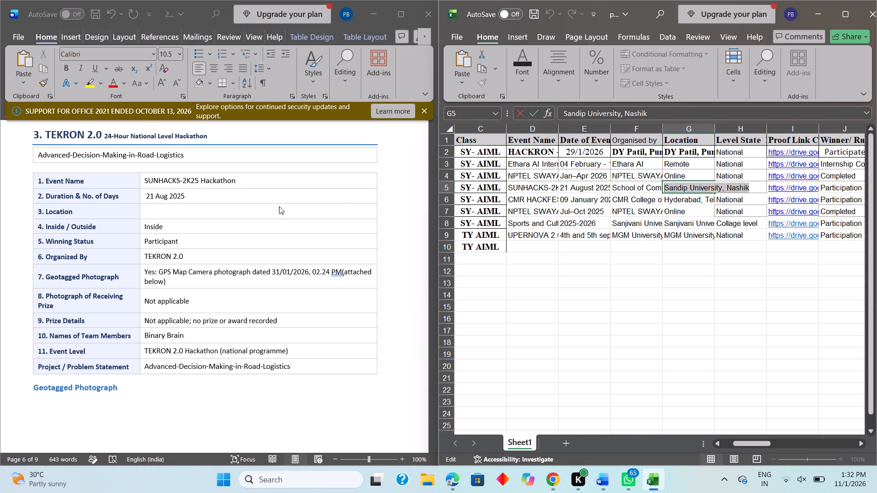
double_click(274, 210)
key("ctrl+v")
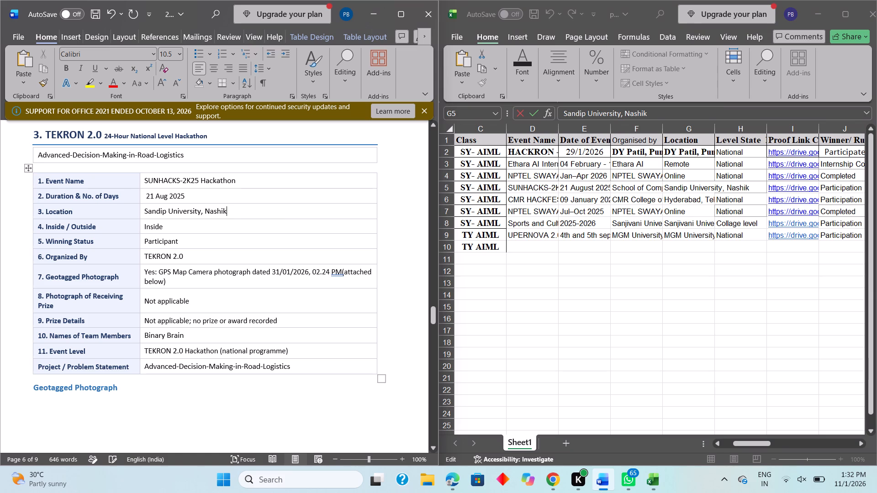
Set the Inside / Outside value in the pasted details table to outside.
left_click(224, 235)
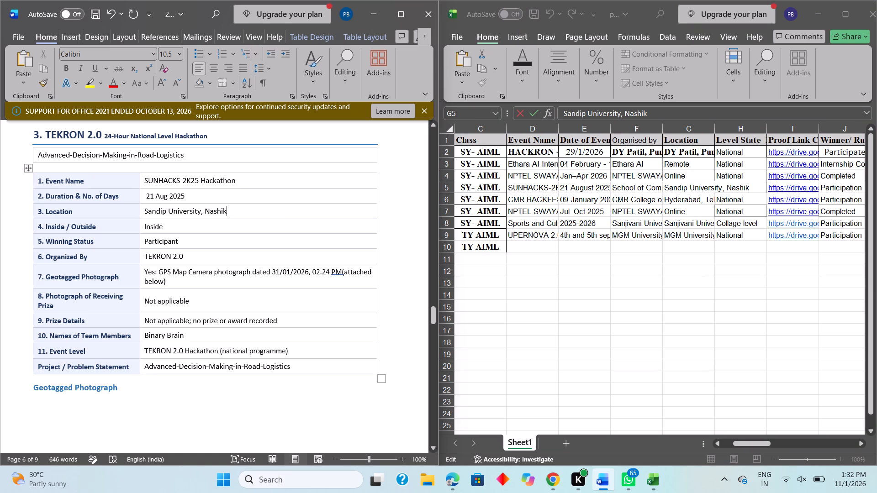
left_click(169, 232)
key("BackSpace")
key("BackSpace")
key("BackSpace")
key("BackSpace")
key("BackSpace")
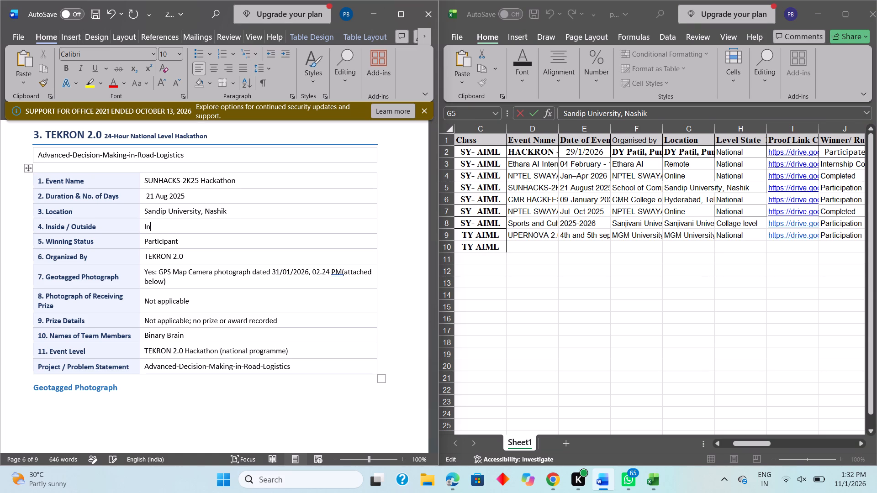
key("BackSpace")
key("BackSpace")
type("outside")
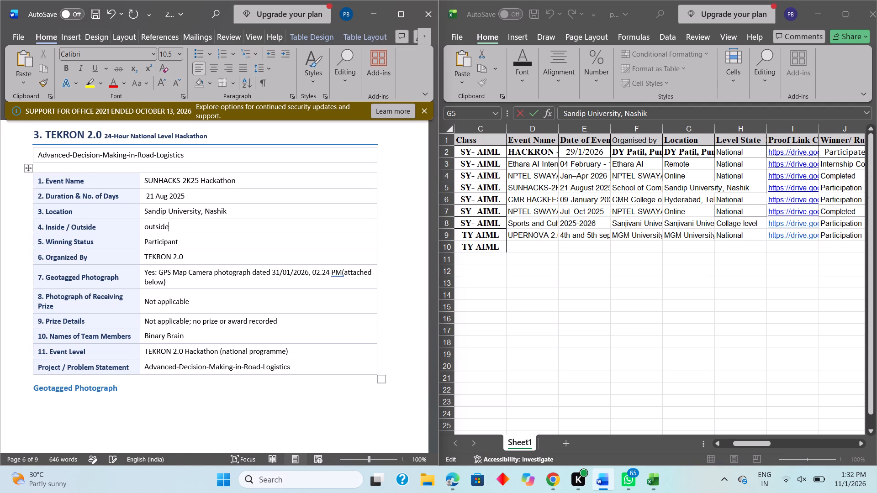
Replace the Organized By value with SUNHACKS, copied from the Event Name in the same table.
left_click(196, 258)
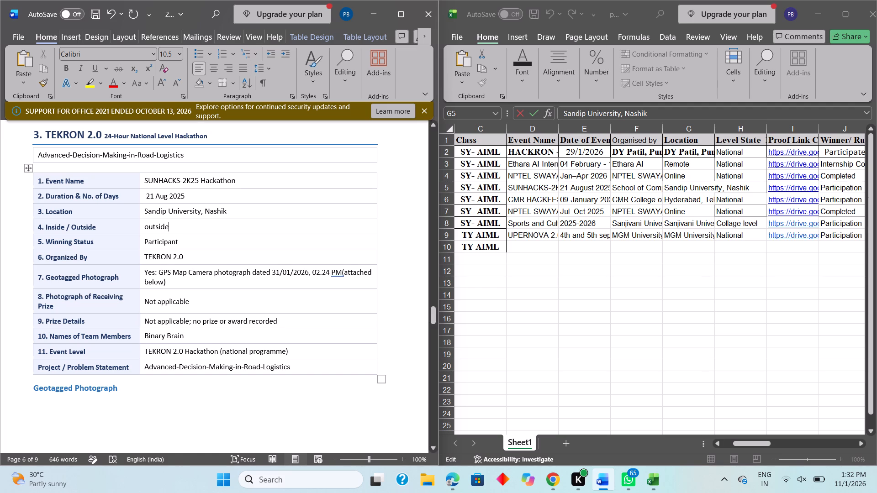
key("BackSpace")
key("BackSpace")
key("BackSpace")
key("BackSpace")
key("BackSpace")
key("BackSpace")
key("BackSpace")
key("BackSpace")
key("BackSpace")
key("BackSpace")
key("BackSpace")
key("BackSpace")
left_click_drag(178, 180, 141, 184)
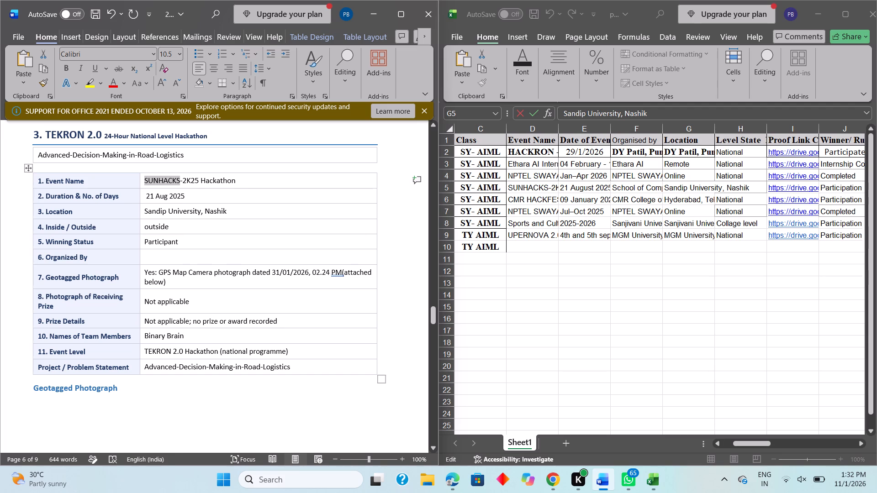
key("ctrl+c")
left_click(174, 257)
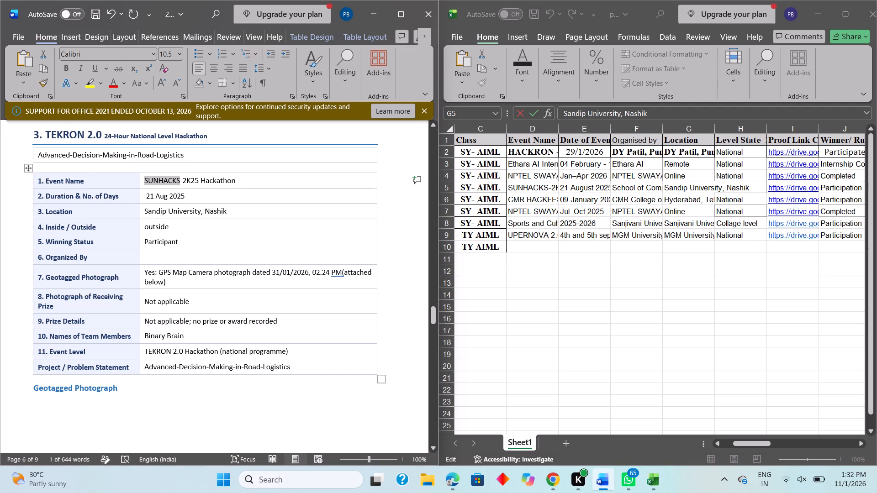
key("ctrl+v")
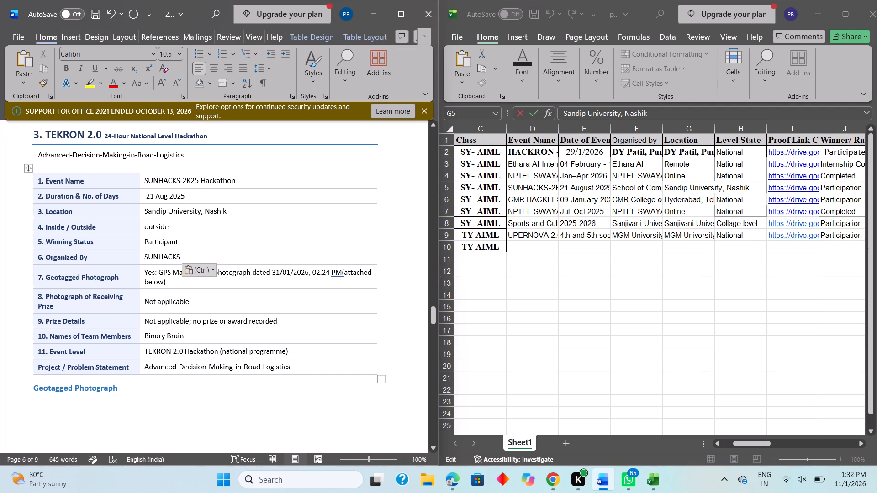
left_click(197, 288)
left_click(202, 301)
Replace the Geotagged Photograph heading below the pasted table with Certificate and start a new line under it.
left_click(119, 394)
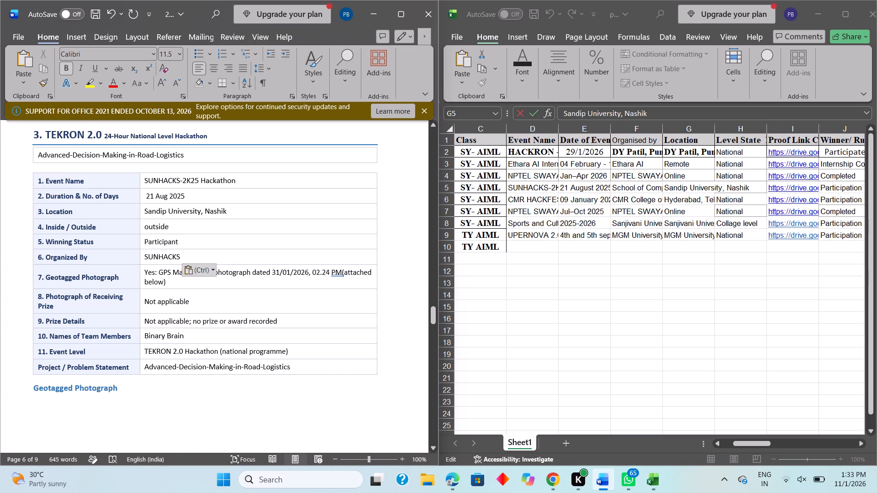
key("BackSpace")
key("BackSpace")
key("BackSpace")
key("BackSpace")
key("BackSpace")
key("BackSpace")
key("BackSpace")
key("BackSpace")
key("BackSpace")
key("BackSpace")
key("BackSpace")
key("BackSpace")
key("BackSpace")
key("BackSpace")
key("BackSpace")
key("BackSpace")
key("BackSpace")
key("BackSpace")
key("BackSpace")
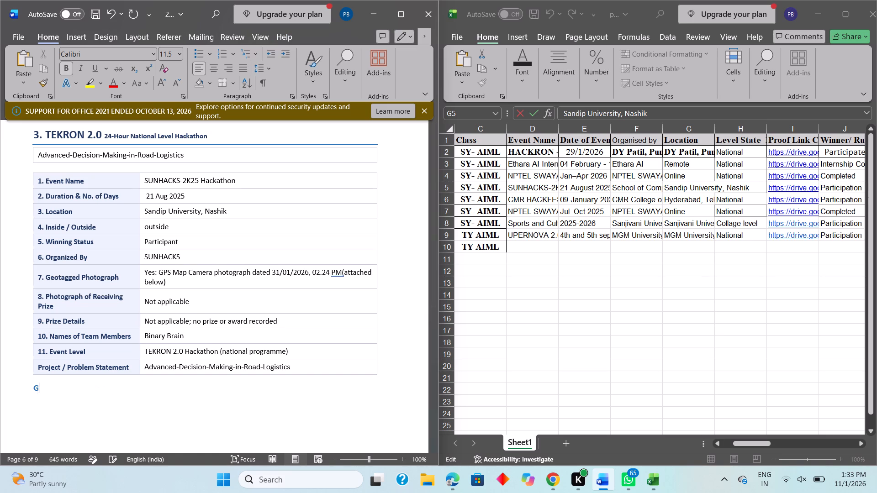
key("BackSpace")
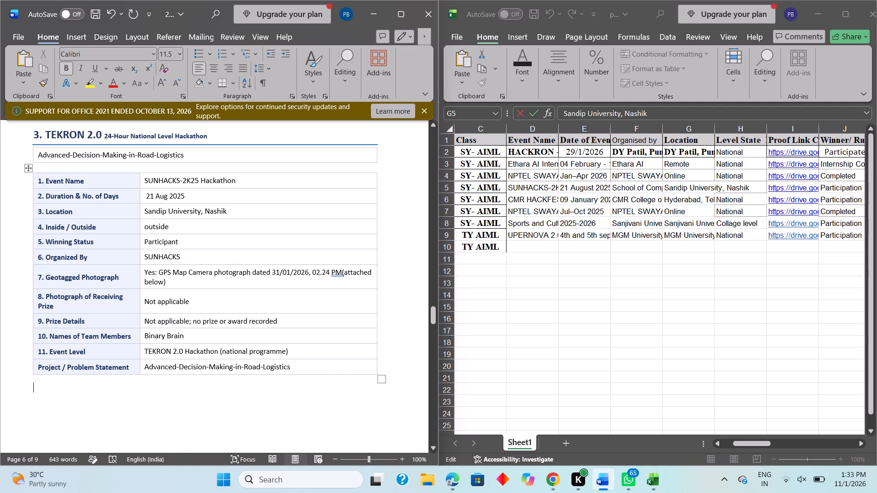
key("shift+c")
type("ertificate")
key("Return")
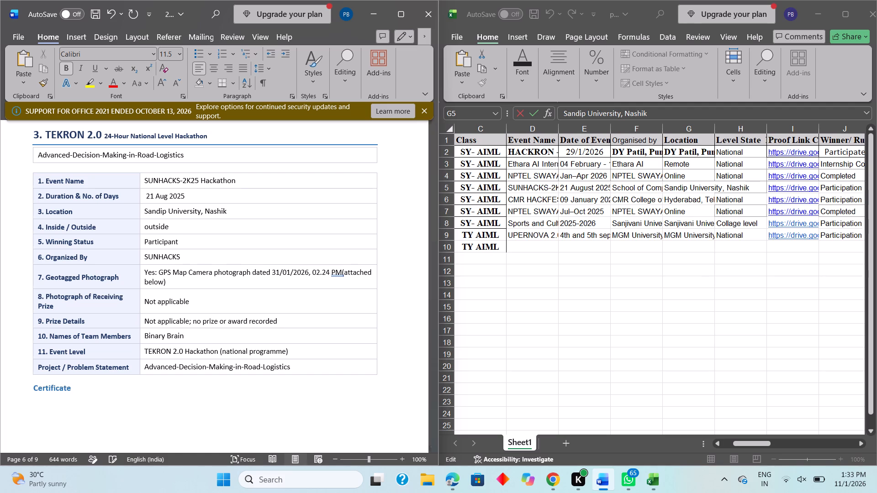
Switch to the Excel record and open the proof link in the SUNHACKS-2K25 row.
left_click(789, 188)
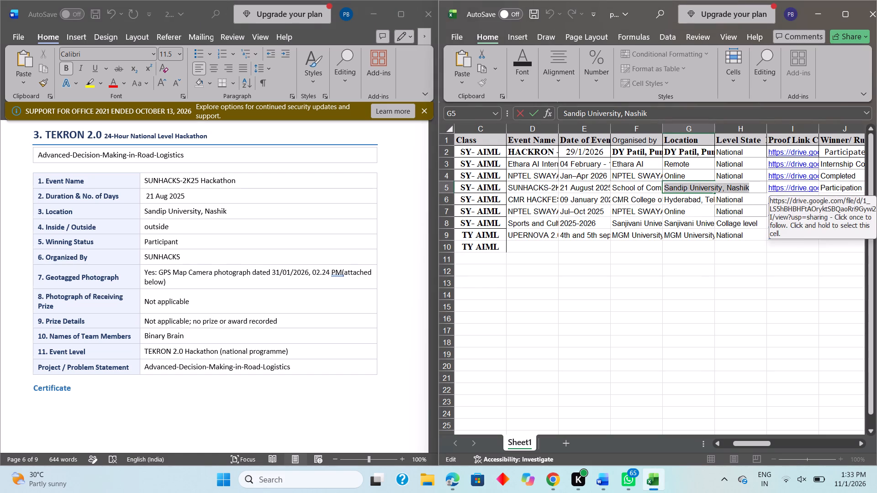
left_click(760, 320)
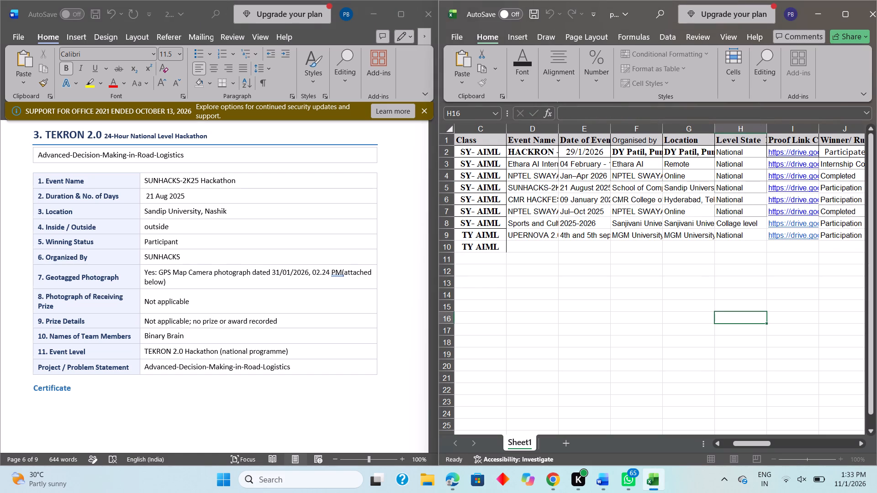
left_click(797, 187)
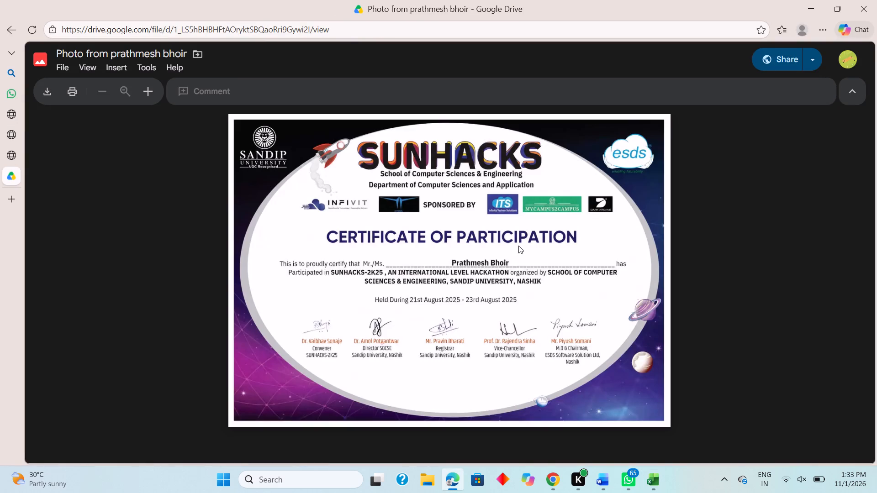
Capture a rectangular screenshot of the whole SUNHACKS Certificate of Participation.
key("Print")
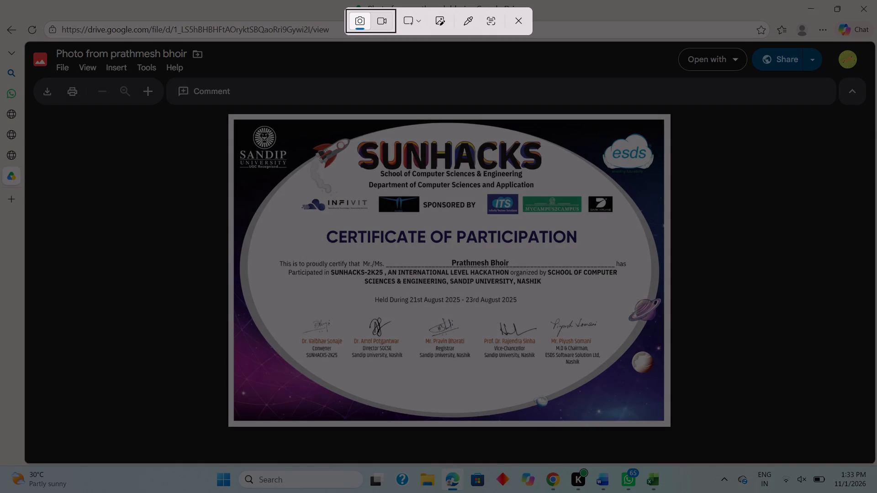
left_click_drag(229, 114, 259, 139)
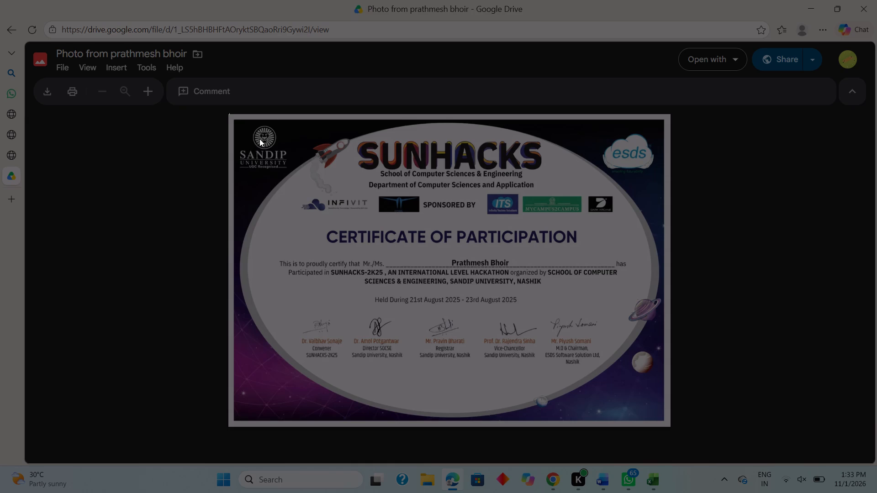
left_click_drag(259, 139, 636, 392)
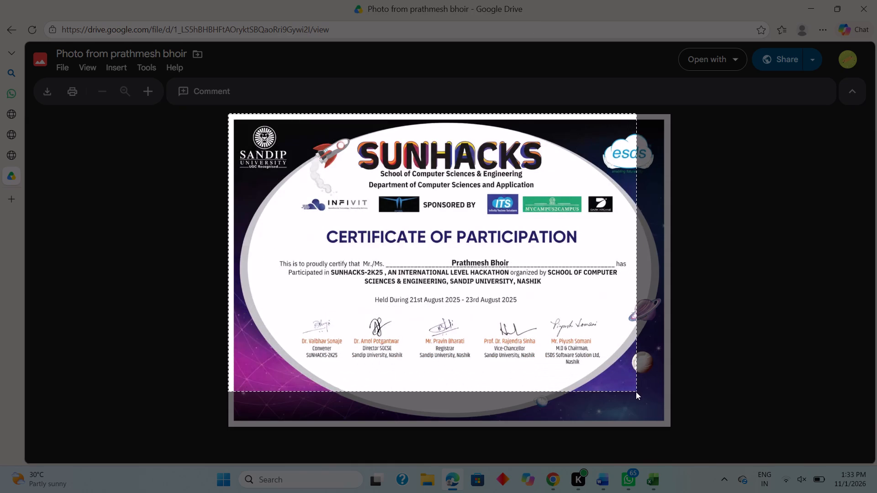
left_click_drag(636, 392, 696, 442)
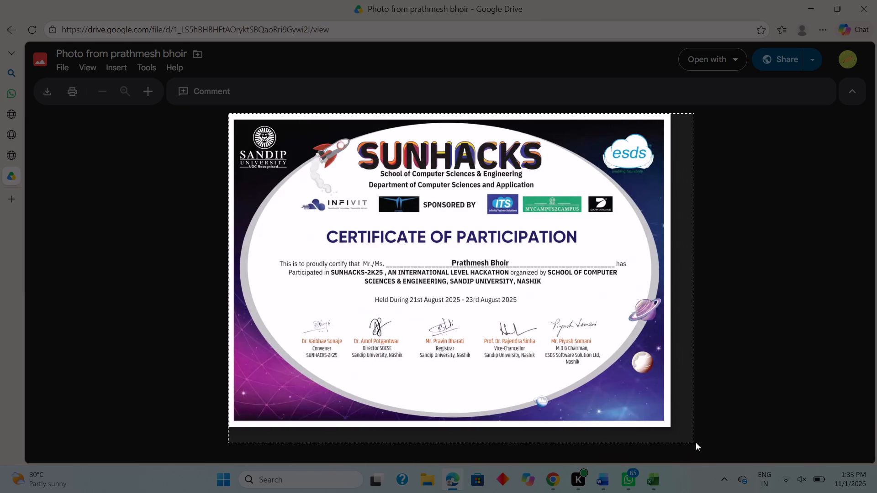
left_click_drag(696, 442, 668, 428)
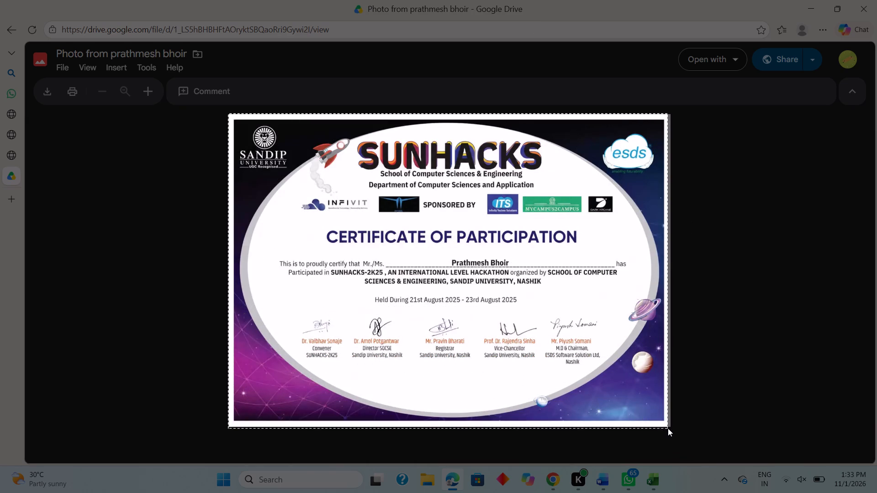
left_click_drag(668, 428, 670, 423)
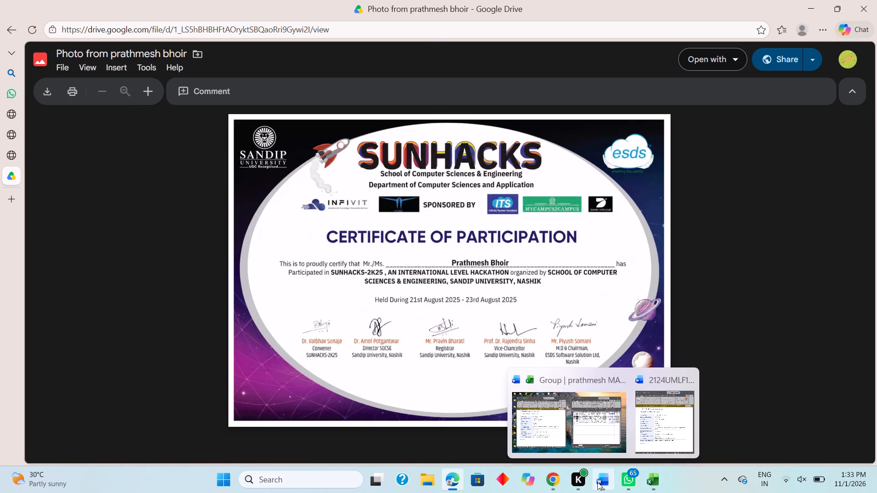
Switch to the Word report and paste the captured certificate on the empty line under the Certificate heading.
left_click(597, 482)
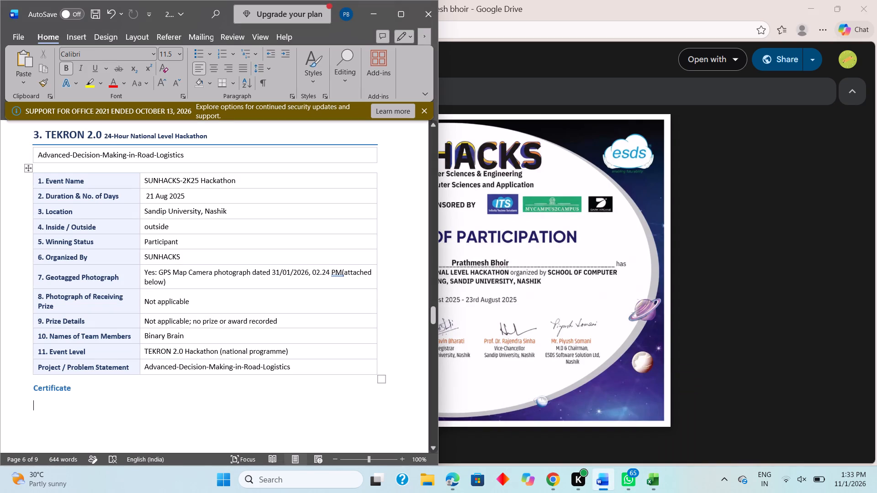
key("ctrl+v")
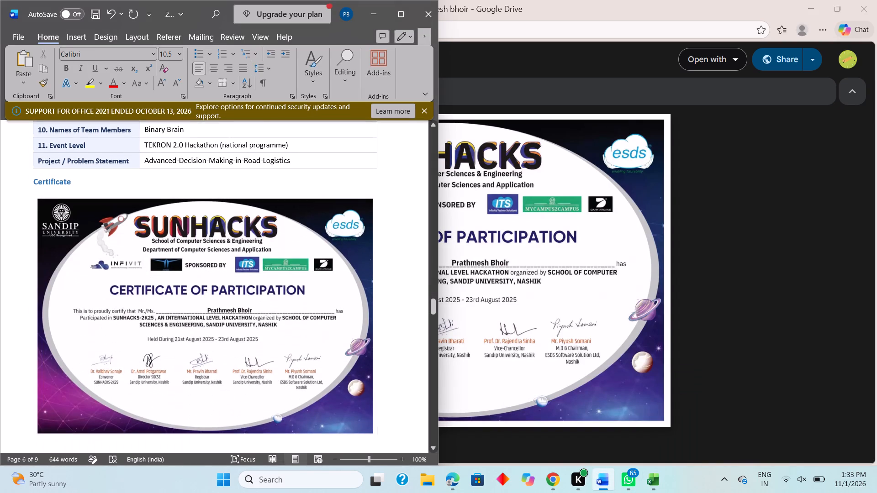
Review the reused TEKRON 2.0 section in the report, from below the pasted certificate back up to its heading and details table.
scroll(300, 378, "down", 4)
scroll(300, 378, "up", 2)
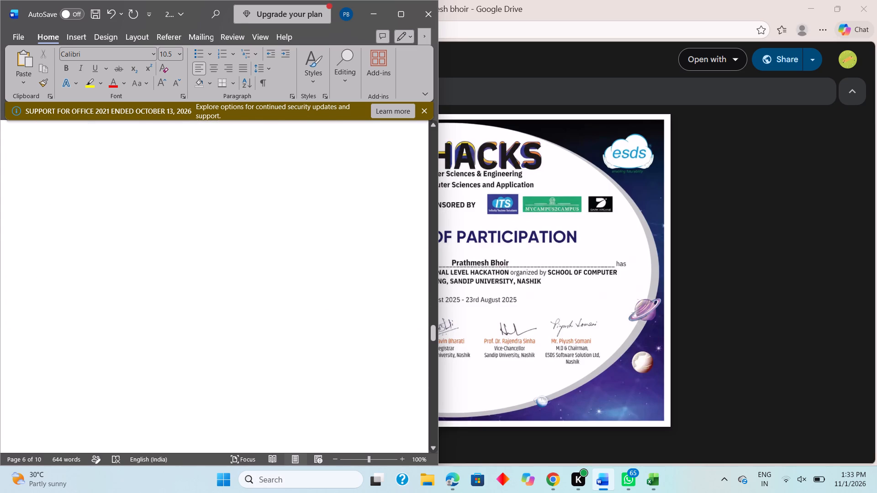
scroll(300, 378, "up", 1)
scroll(256, 346, "up", 4)
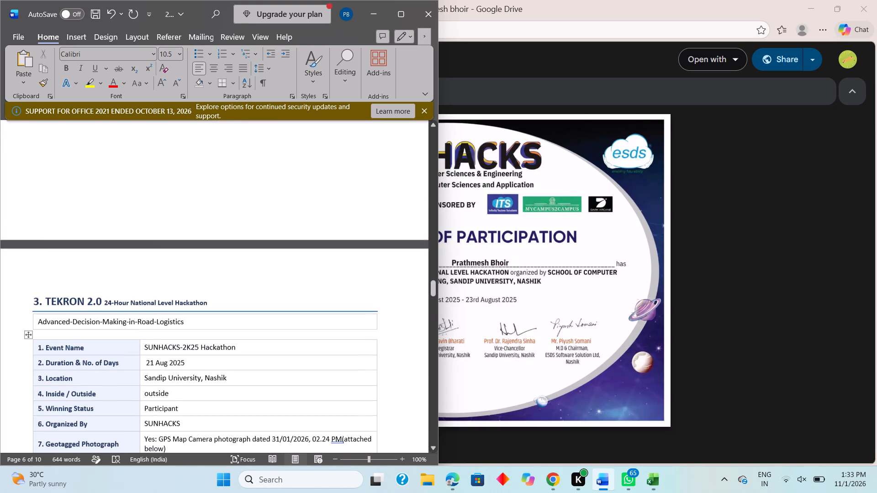
scroll(256, 346, "up", 1)
scroll(256, 346, "down", 1)
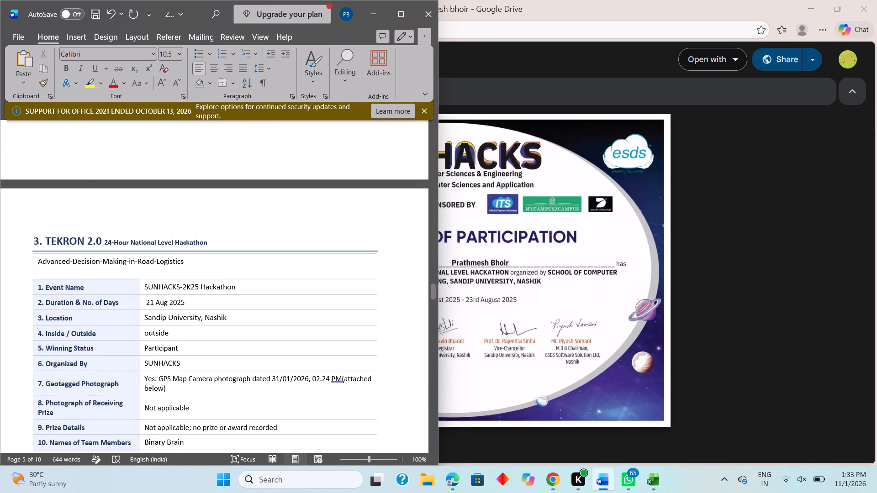
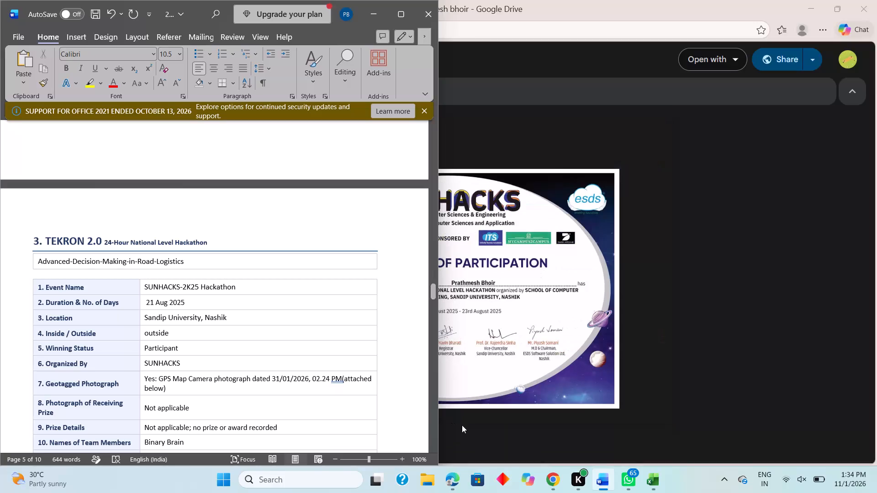
Delete TEKRON 2.0 from the Event Level value in the SUNHACKS-2K25 details table.
scroll(336, 336, "down", 3)
scroll(336, 336, "up", 1)
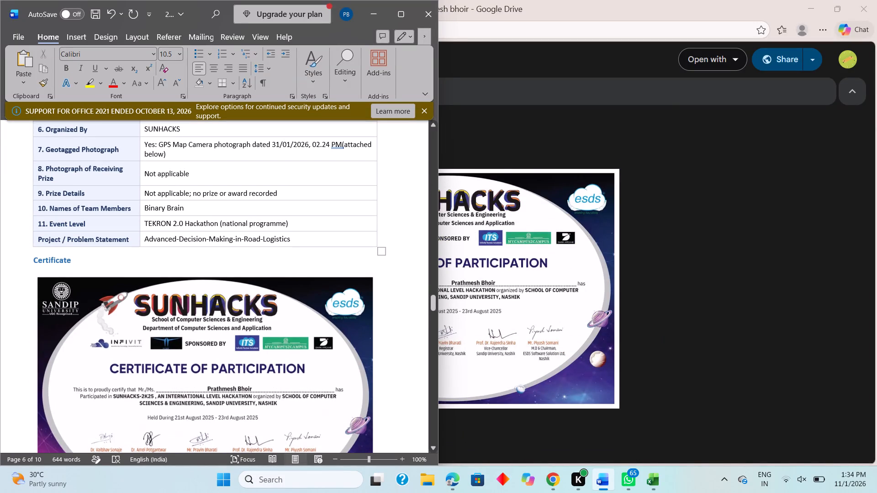
left_click(216, 222)
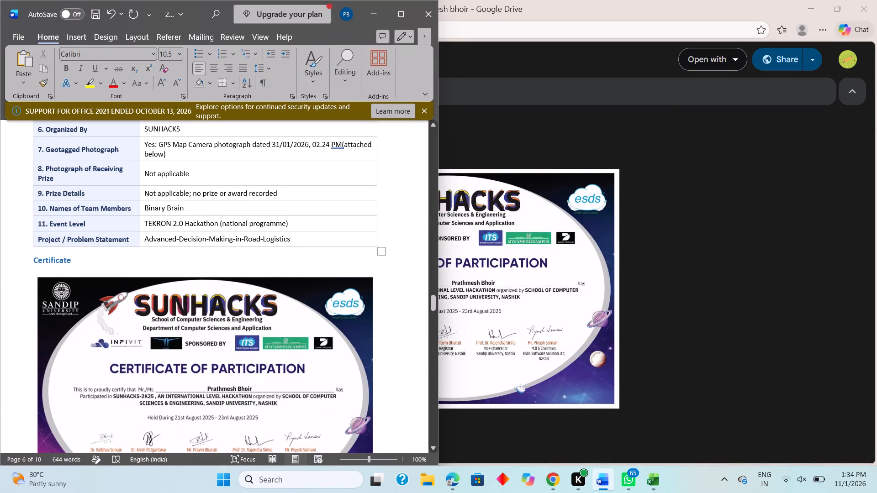
left_click(216, 222)
left_click_drag(184, 222, 151, 220)
key("Delete")
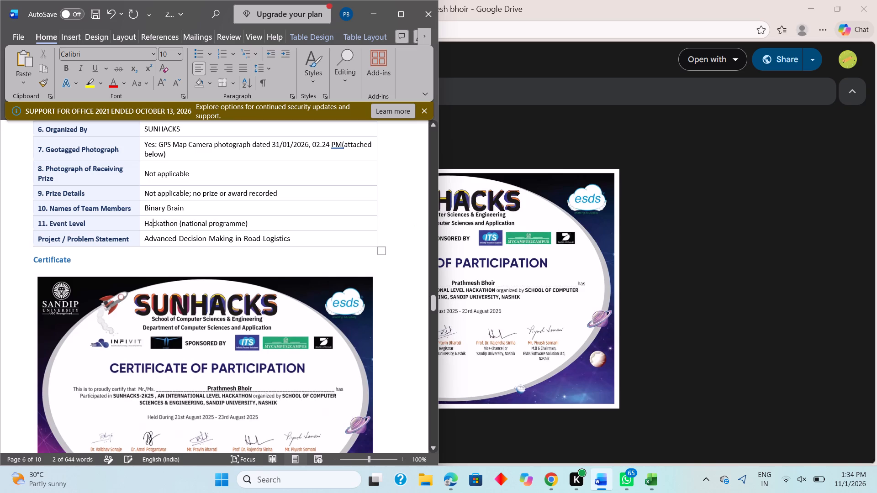
key("ctrl+v")
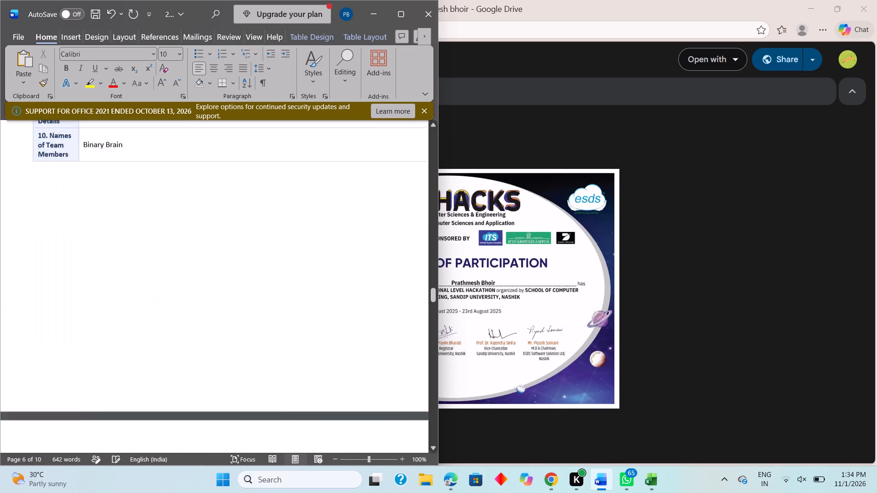
key("ctrl+z")
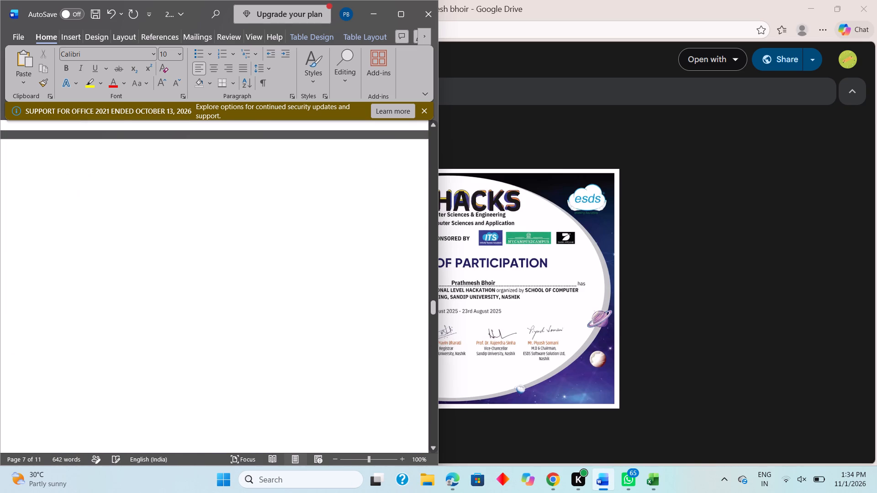
Copy SUNHACKS from the Organized By row and insert it before Hackathon in the Event Level row.
scroll(151, 220, "up", 3)
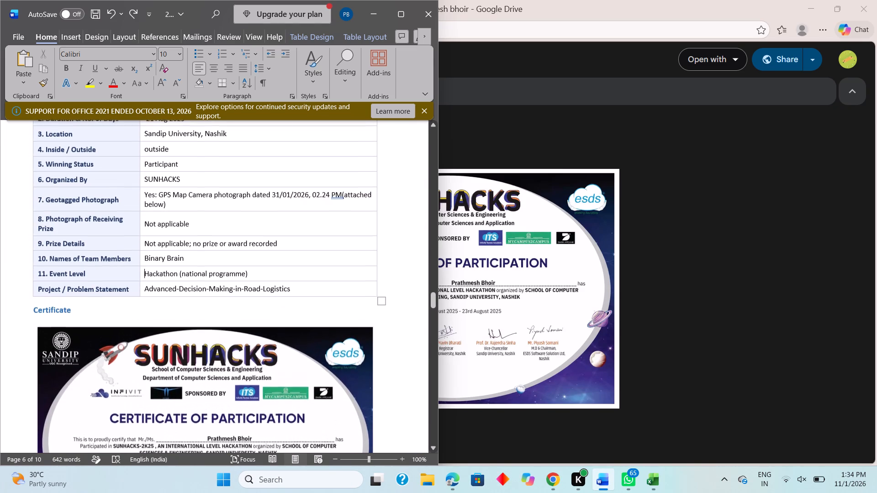
scroll(206, 209, "up", 1)
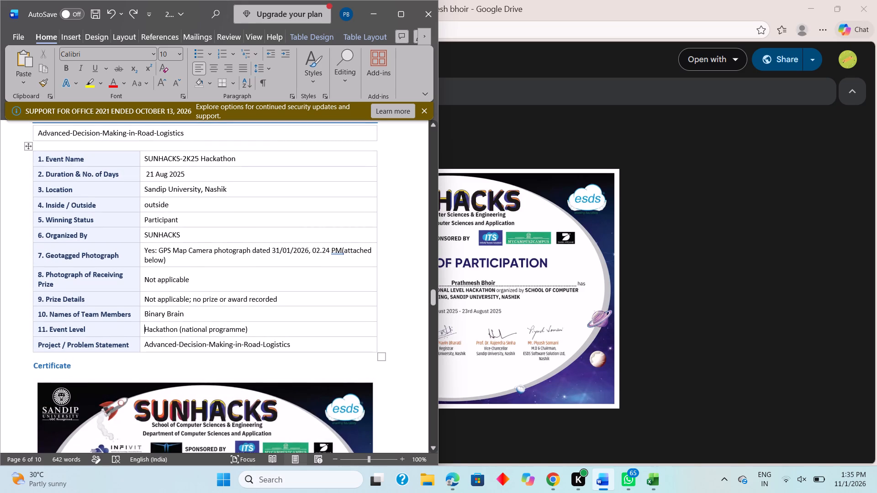
left_click_drag(185, 234, 152, 234)
left_click_drag(152, 234, 142, 234)
key("ctrl+c")
key("ctrl+c")
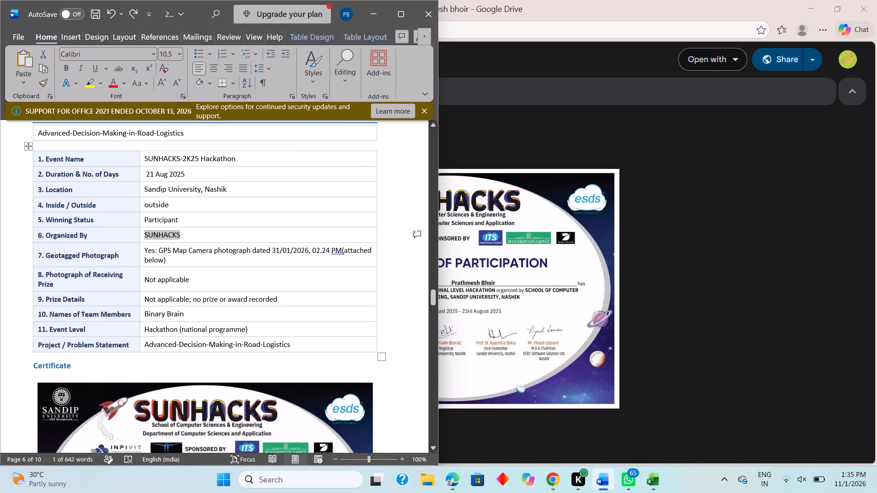
left_click(144, 327)
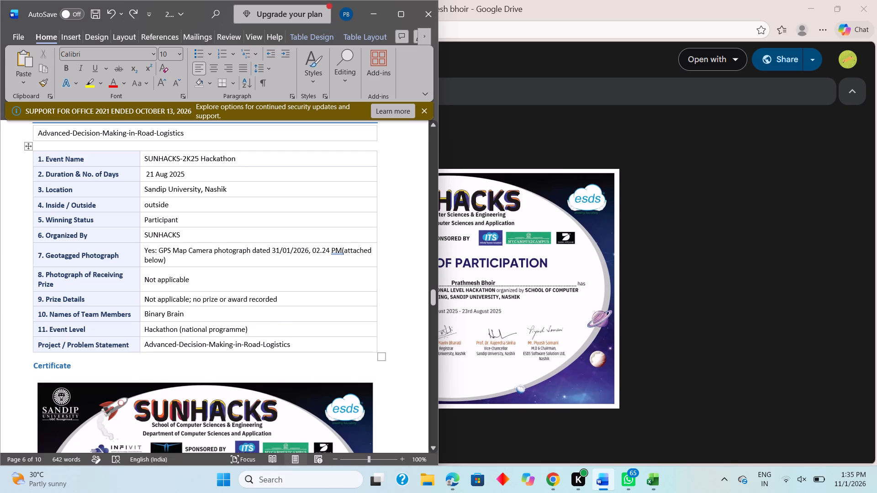
key("ctrl+v")
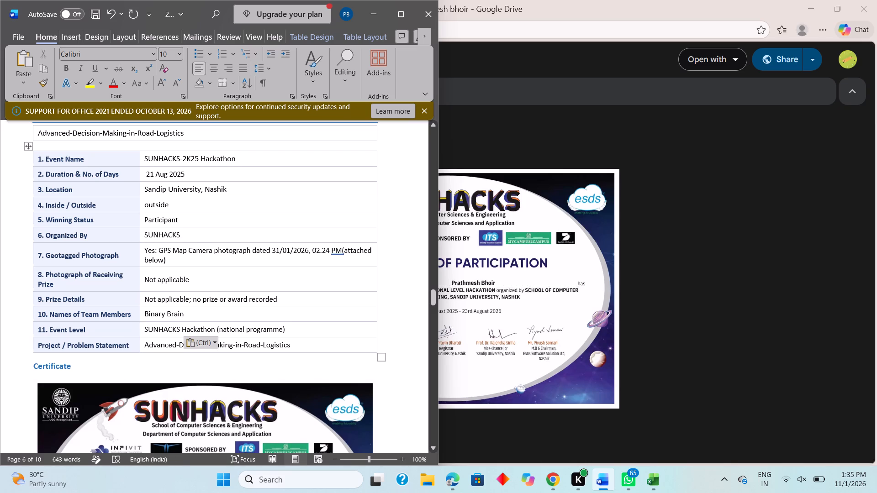
Enter the copied SUNHACKS name in the Event / Achievement cell of row 3 in the Summary of Events and Achievements.
scroll(240, 347, "down", 1)
left_click(221, 229)
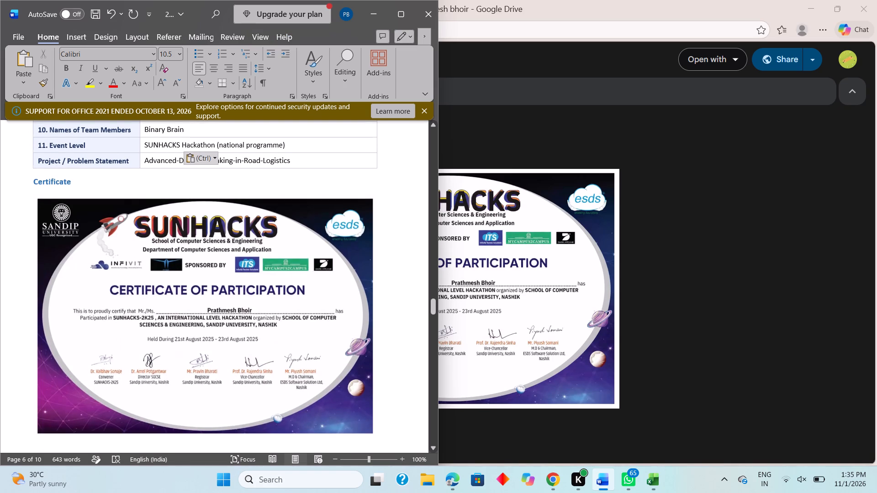
scroll(312, 193, "down", 1)
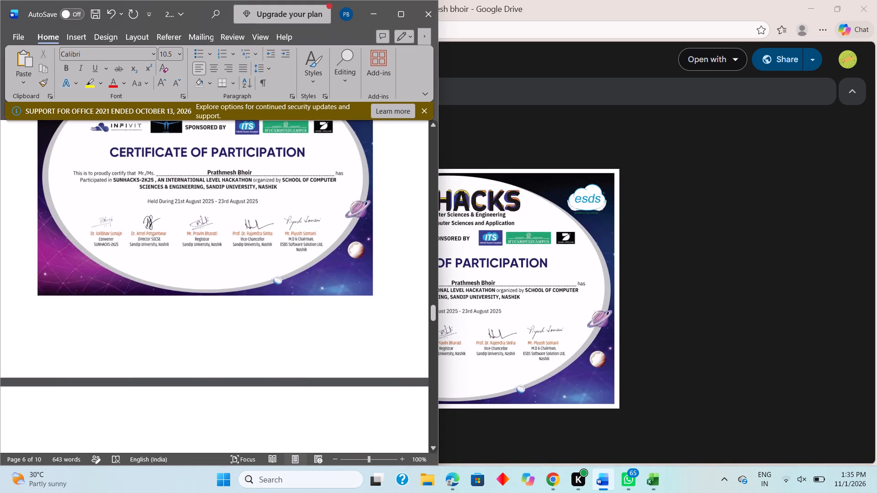
scroll(312, 193, "down", 2)
scroll(312, 193, "up", 6)
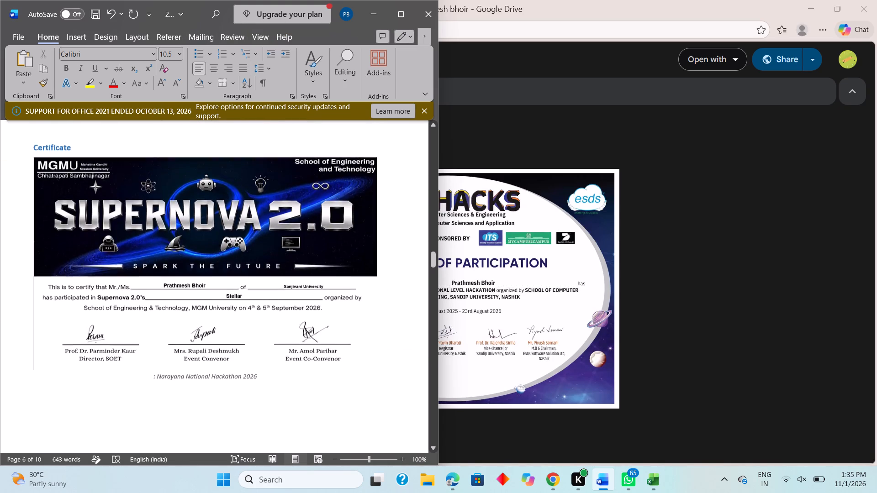
scroll(312, 193, "up", 8)
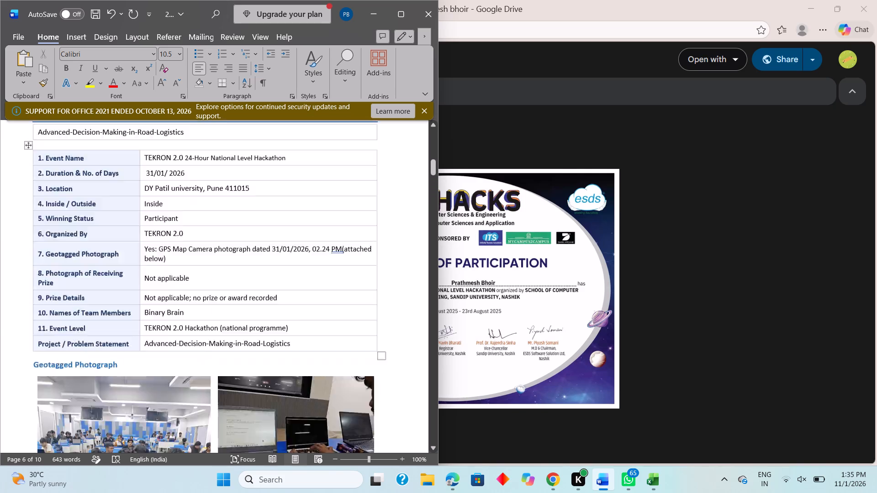
scroll(312, 193, "up", 6)
scroll(312, 193, "down", 2)
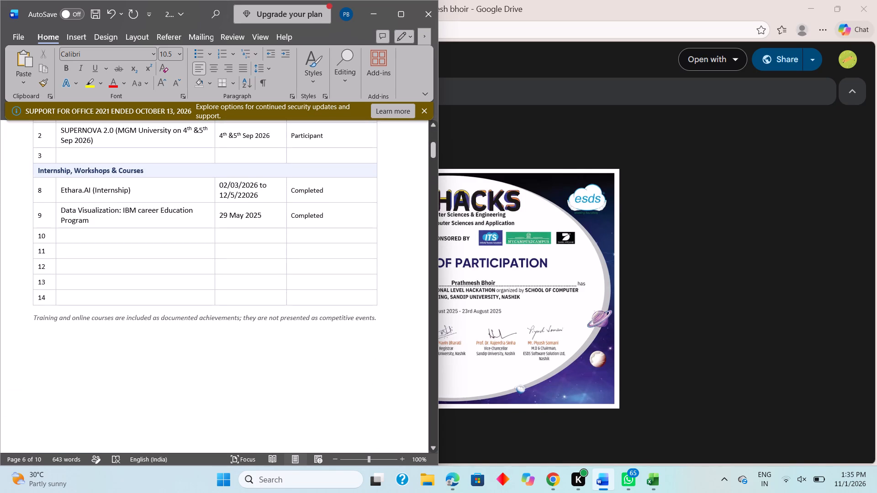
scroll(168, 197, "up", 1)
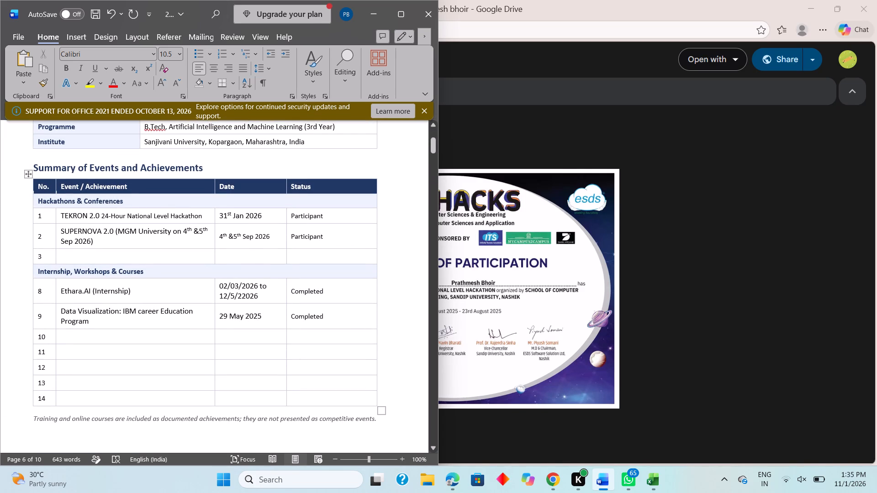
left_click(124, 257)
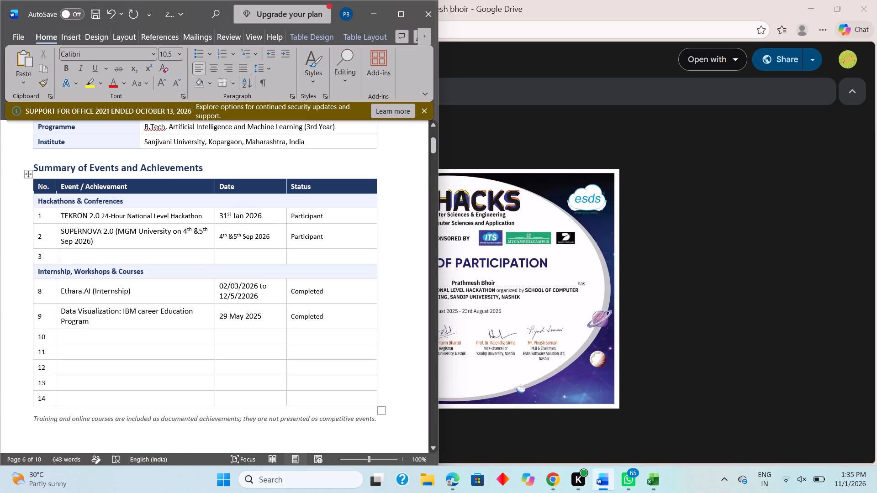
key("ctrl+v")
key("space")
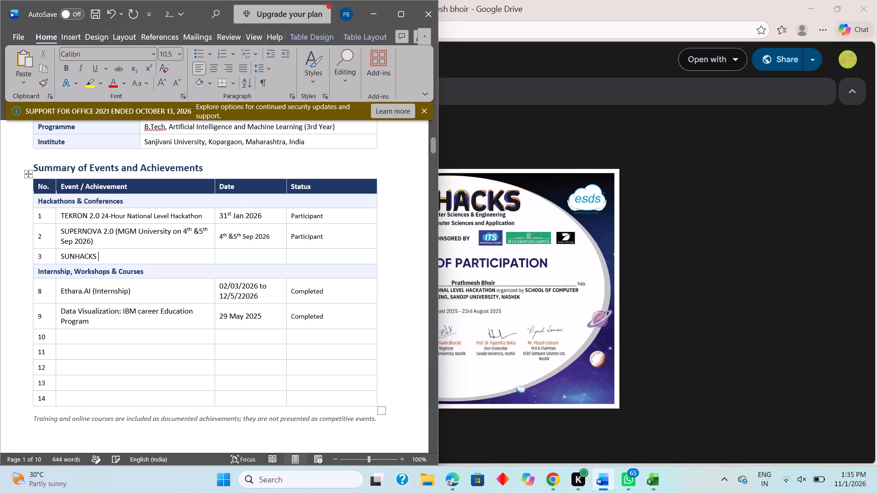
Copy National Level Hackathon from the TEKRON 2.0 summary row and add it after SUNHACKS in row 3.
left_click_drag(206, 218, 143, 212)
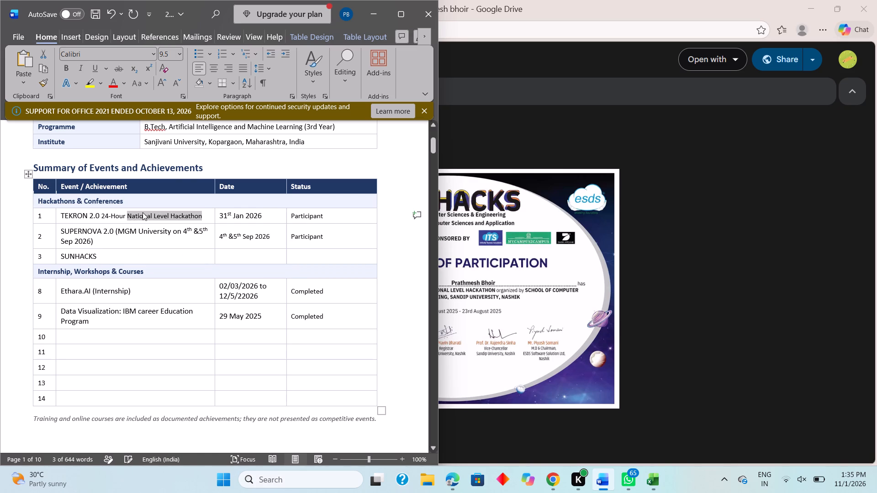
key("ctrl+c")
left_click(119, 262)
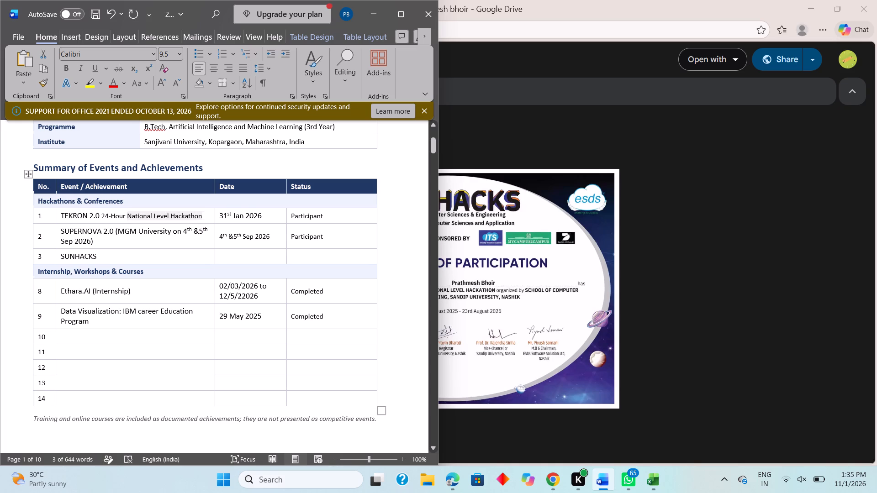
key("ctrl+v")
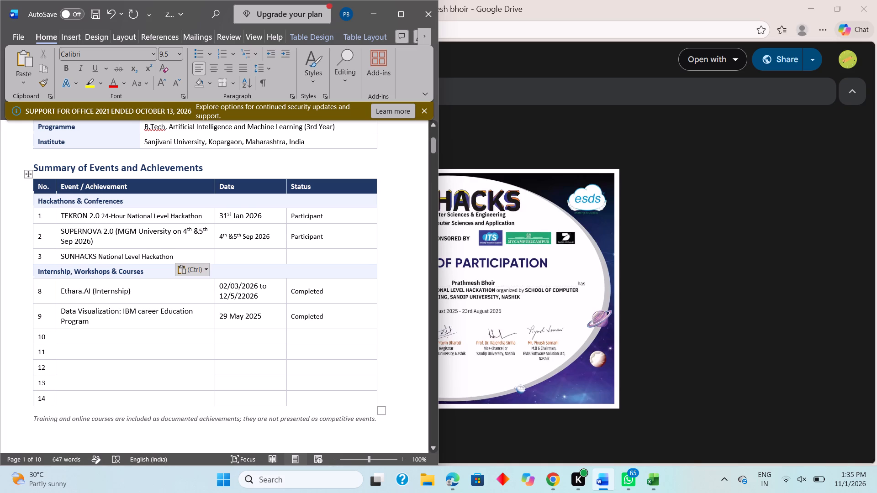
Place the cursor in summary row 3's Date cell and look up the SUNHACKS event date in section 3's details table.
left_click(254, 255)
scroll(319, 358, "down", 6)
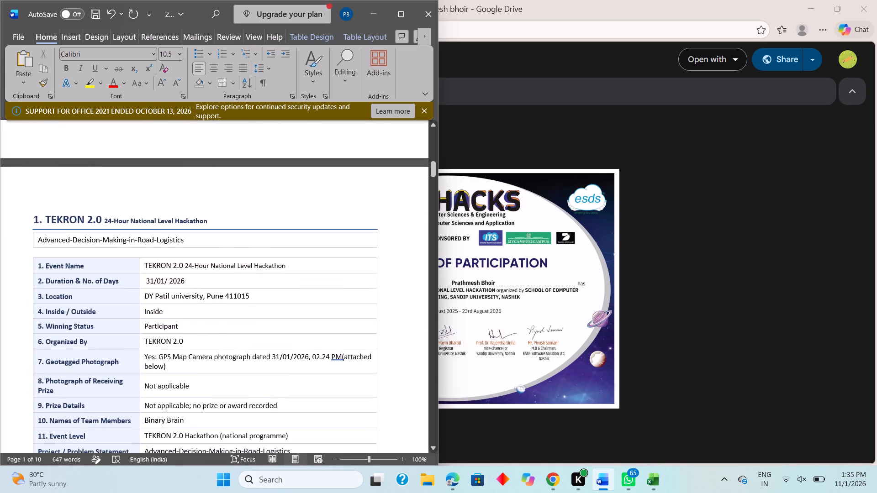
scroll(319, 358, "down", 16)
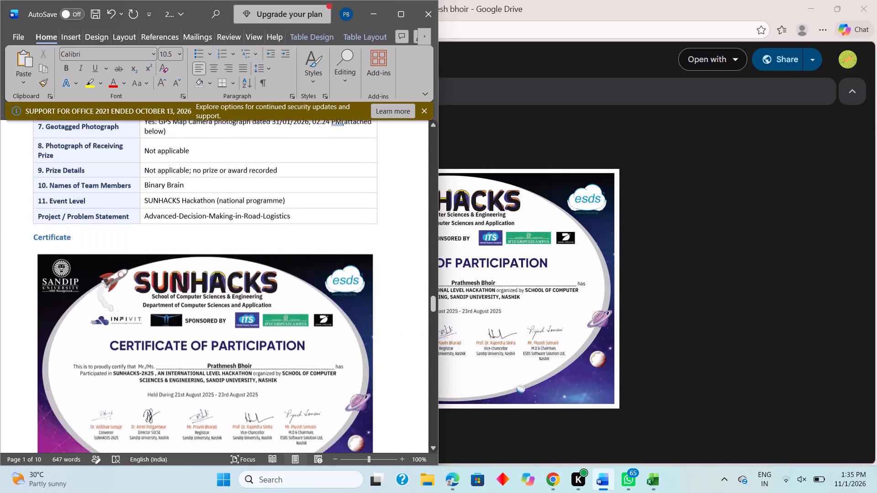
scroll(319, 358, "down", 4)
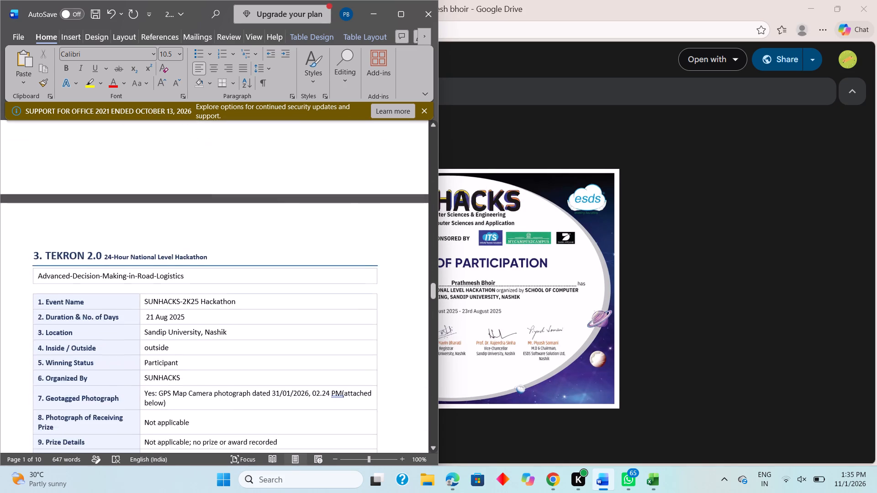
scroll(319, 358, "down", 2)
scroll(319, 358, "up", 2)
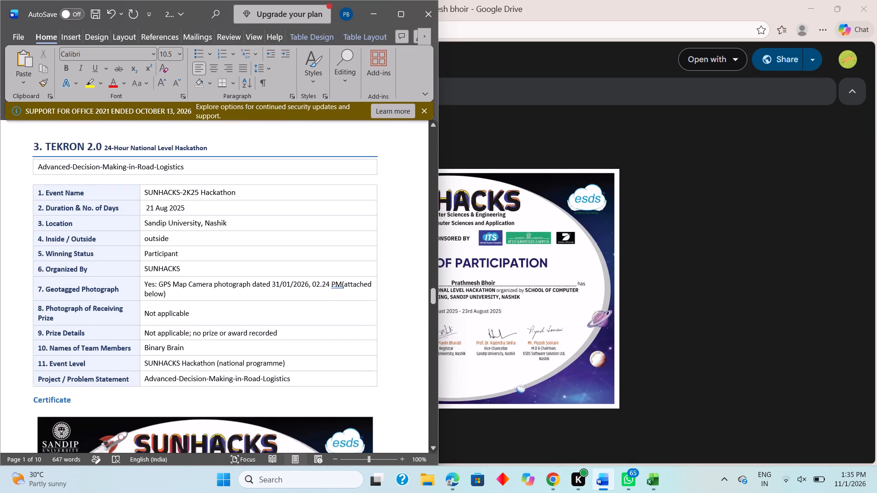
Enter the date 21st Aug 2025 for the SUNHACKS row of the summary table.
scroll(307, 262, "up", 8)
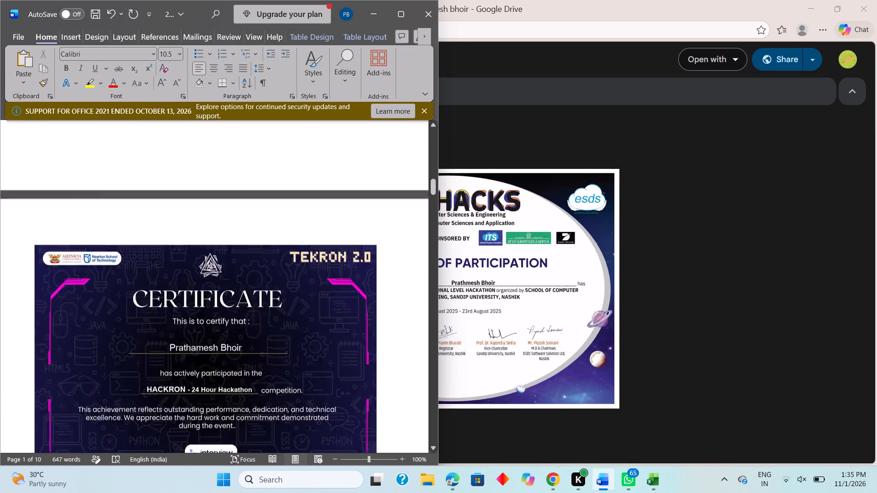
scroll(307, 262, "up", 16)
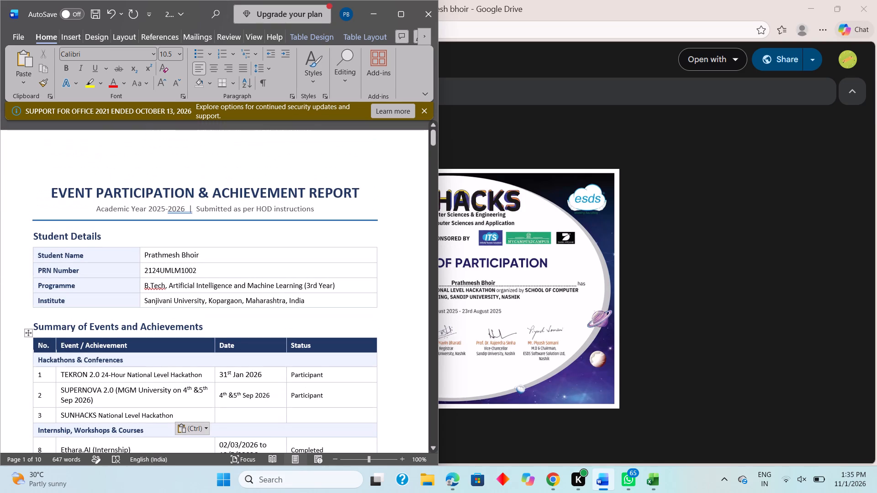
scroll(245, 336, "down", 1)
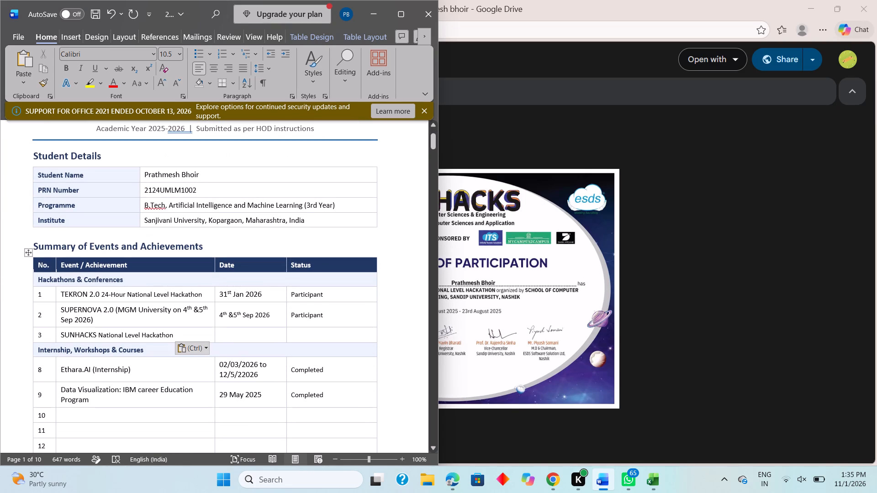
type("21")
key("s")
scroll(243, 321, "down", 2)
type("t")
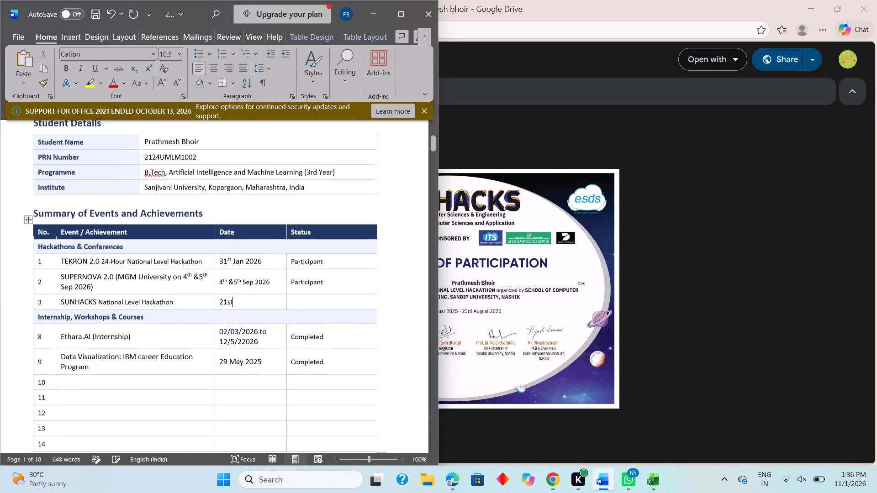
key("space")
type("agust")
key("space")
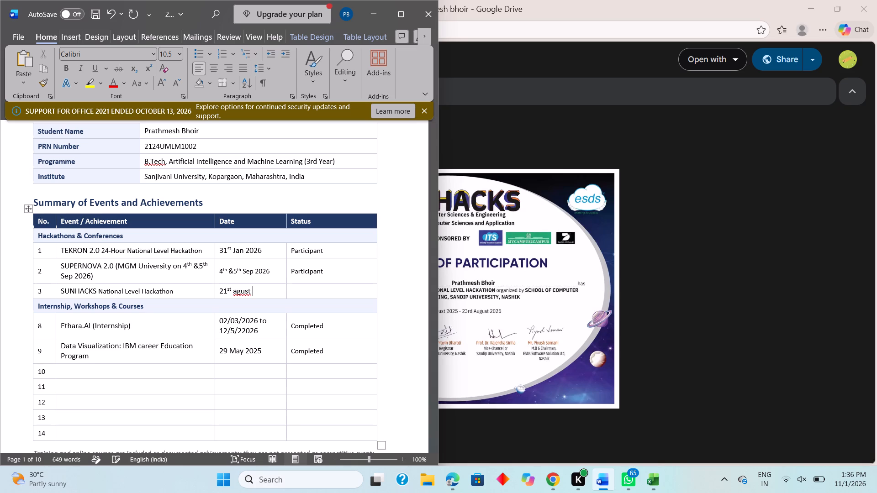
key("BackSpace")
key("BackSpace")
key("BackSpace")
key("BackSpace")
key("BackSpace")
key("BackSpace")
type("Aug")
key("space")
type("202")
key("5")
Copy the status Participant from the SUPERNOVA 2.0 summary row into the Status cell of the SUNHACKS row.
left_click_drag(337, 274, 292, 267)
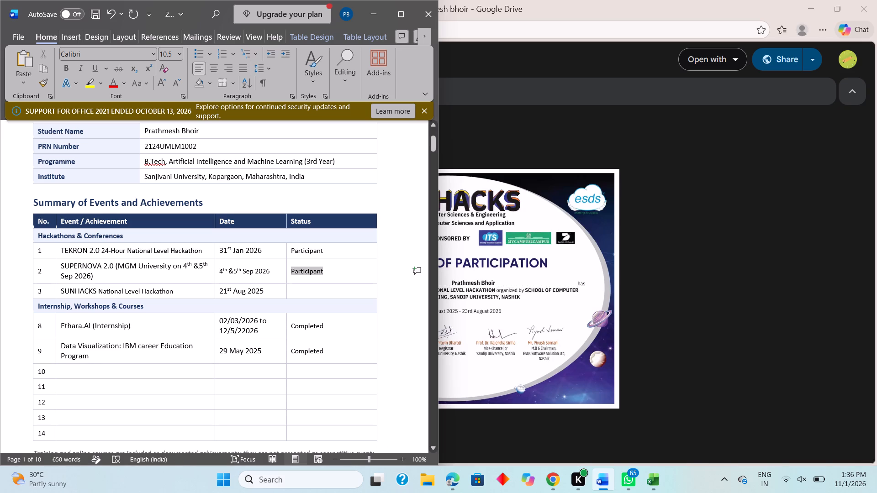
left_click_drag(292, 267, 290, 267)
key("ctrl+c")
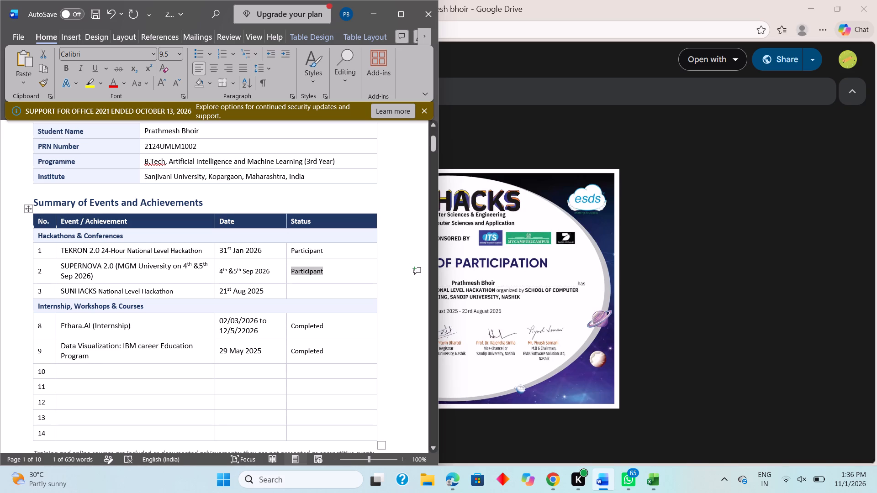
left_click(322, 287)
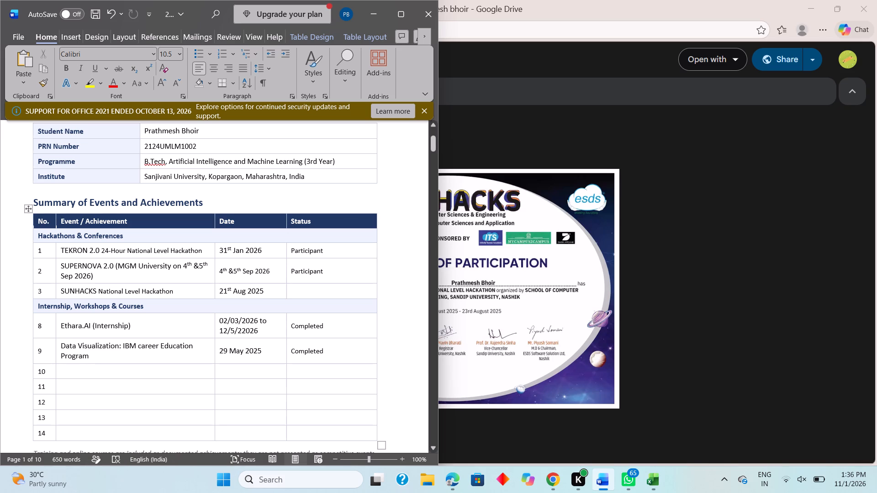
key("ctrl+v")
Review the report from the summary table through the event sections to the Data Visualisation course completion certificate.
scroll(322, 287, "down", 1)
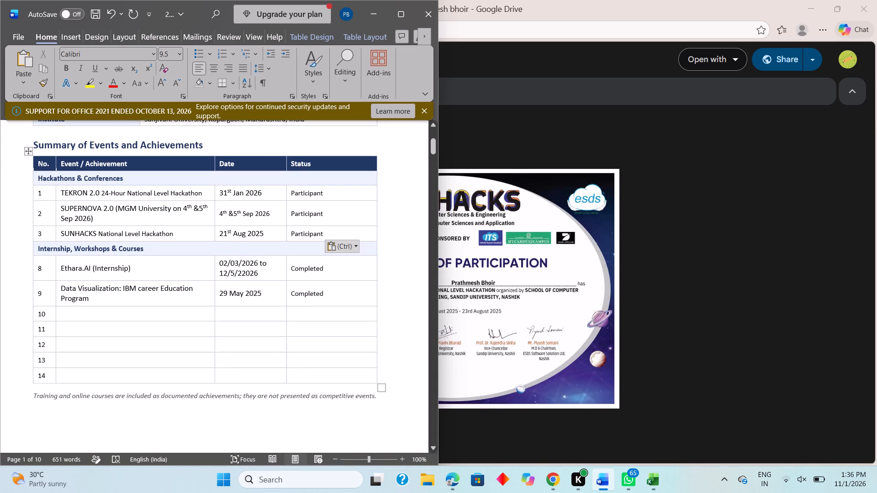
scroll(322, 287, "down", 1)
scroll(322, 287, "up", 1)
scroll(322, 287, "down", 3)
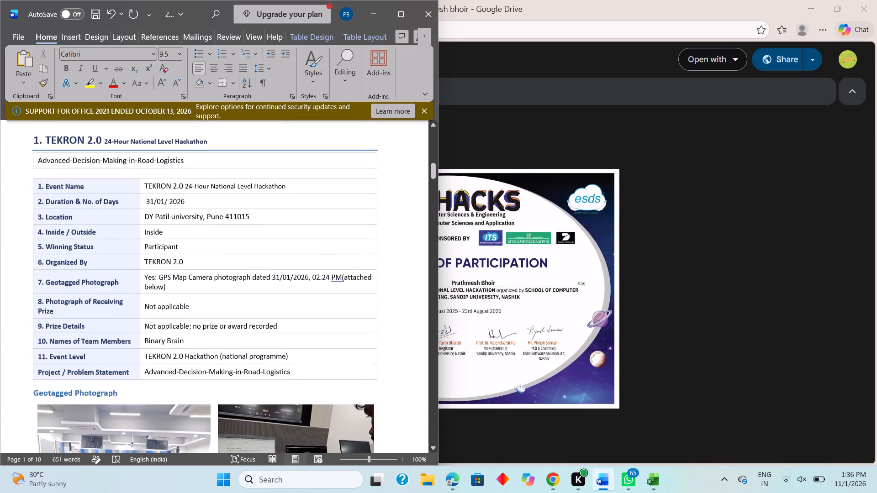
scroll(322, 287, "down", 8)
scroll(322, 287, "up", 3)
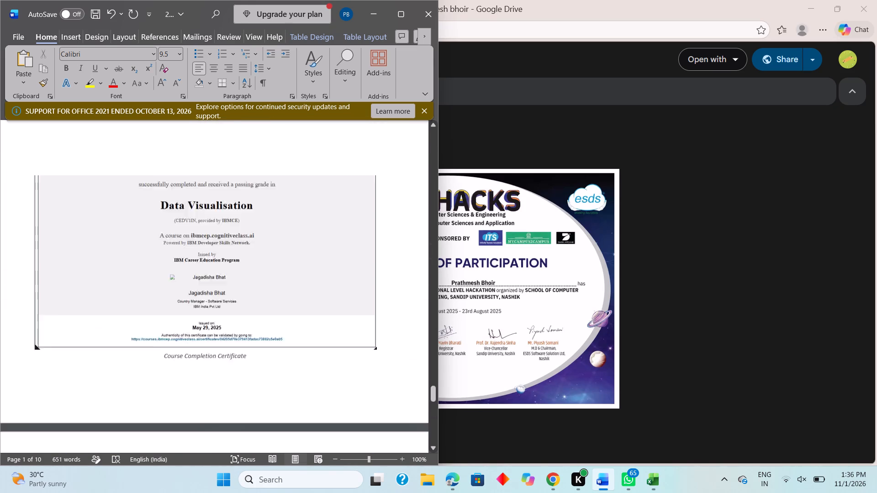
scroll(322, 287, "up", 14)
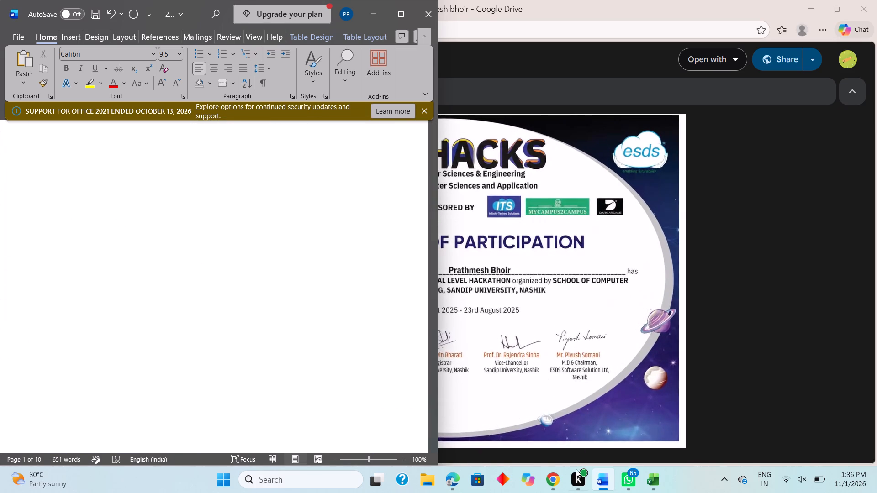
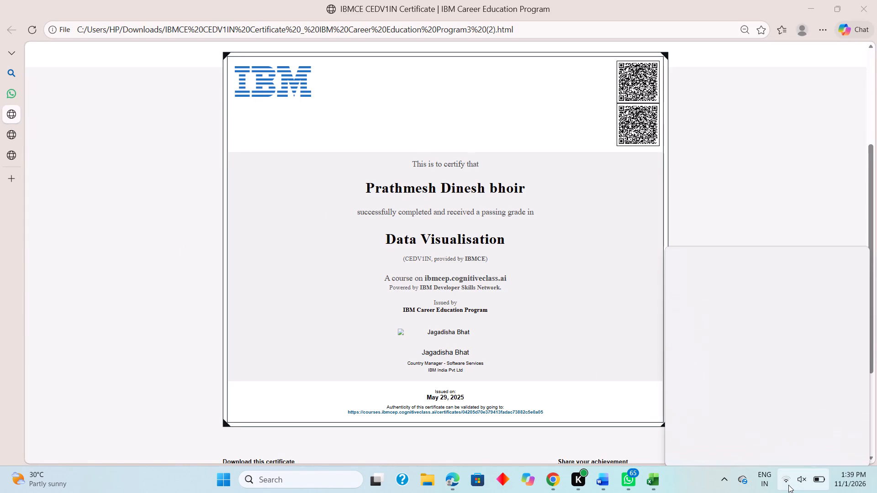
Turn on the laptop's mobile hotspot in the system quick settings and return to the certificate page.
scroll(783, 386, "down", 3)
scroll(803, 340, "down", 1)
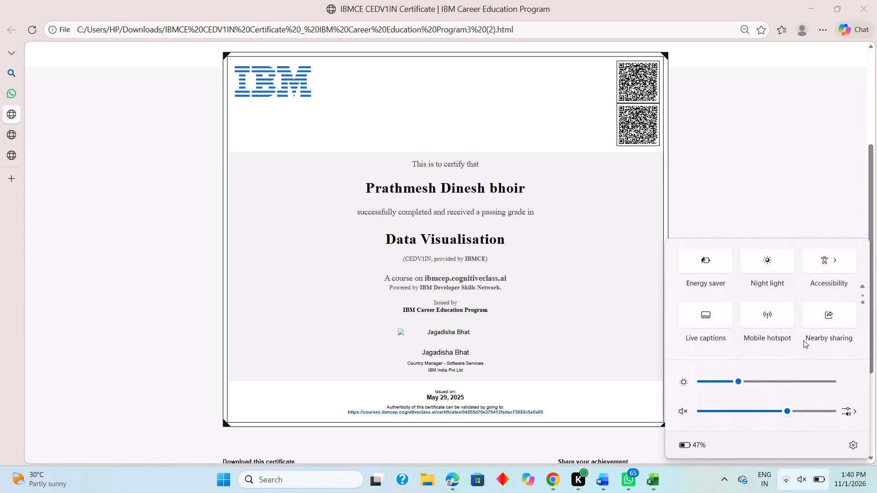
scroll(803, 340, "down", 2)
left_click(773, 272)
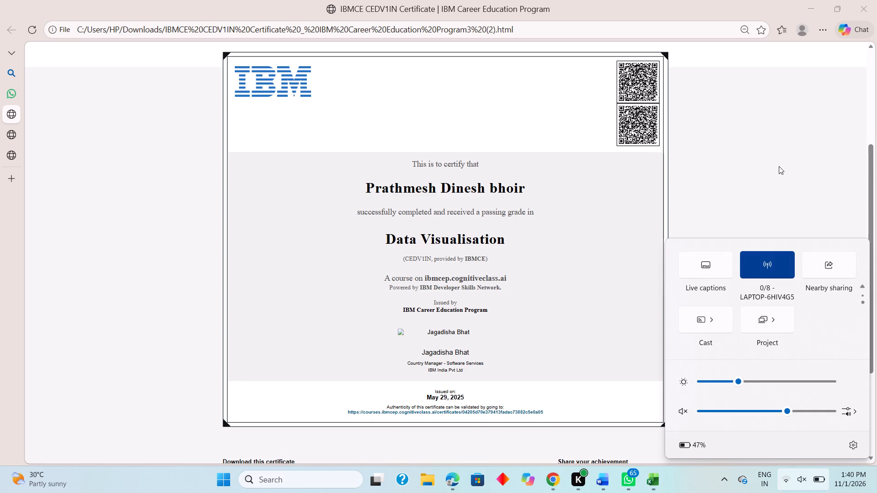
left_click(779, 166)
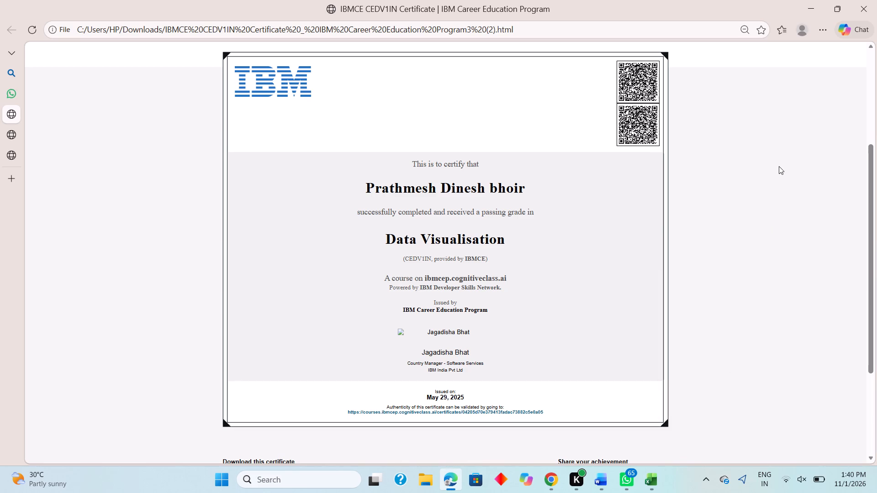
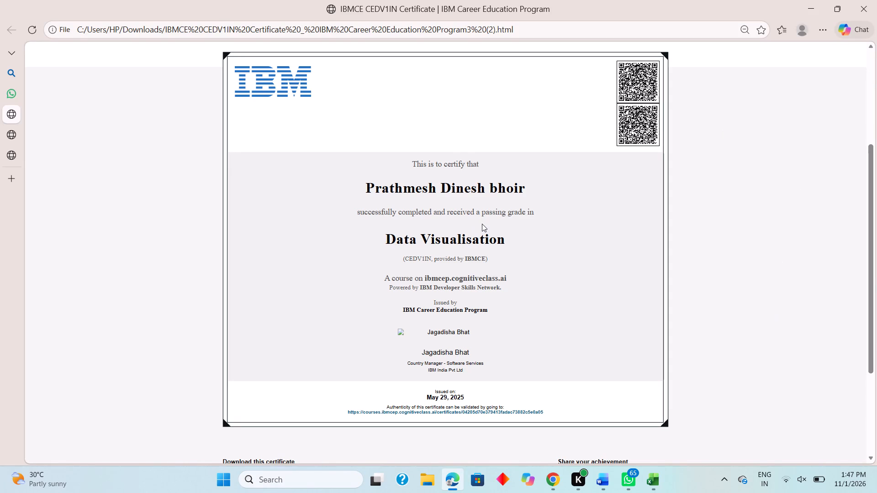
Switch to the Devops, Agile & Design Thinking certificate page and review the open certificates.
left_click(10, 131)
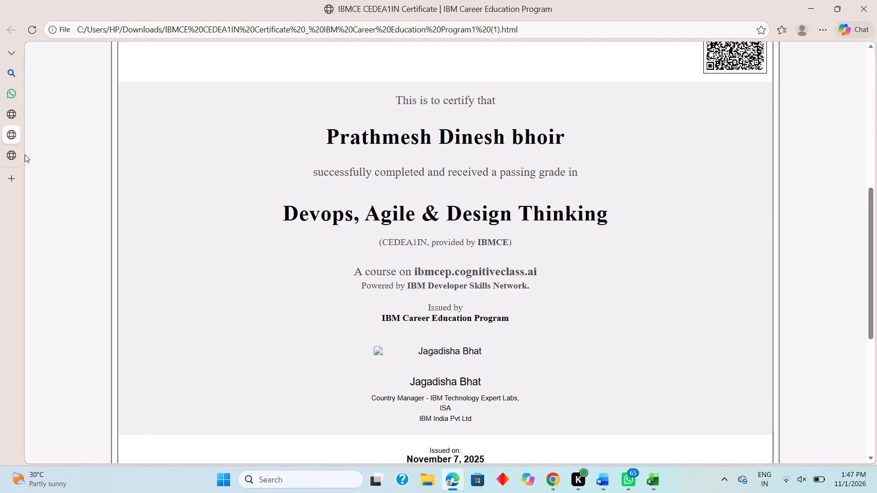
left_click_drag(25, 154, 2, 152)
left_click(2, 152)
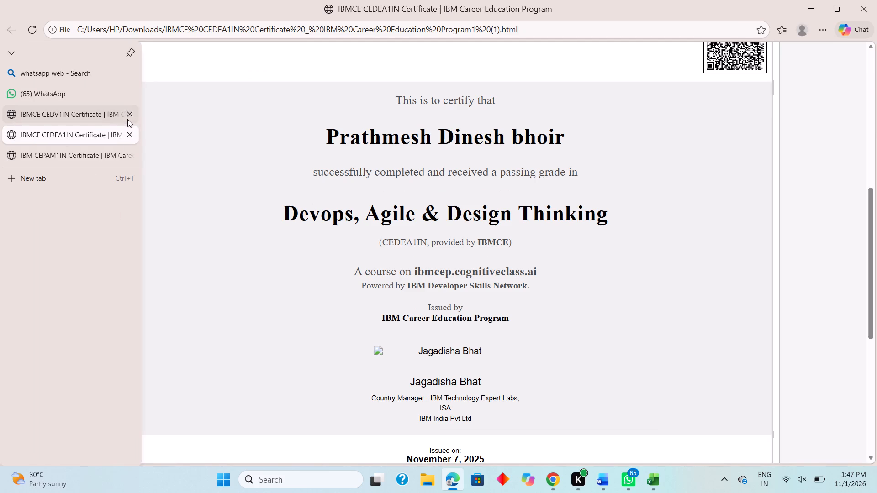
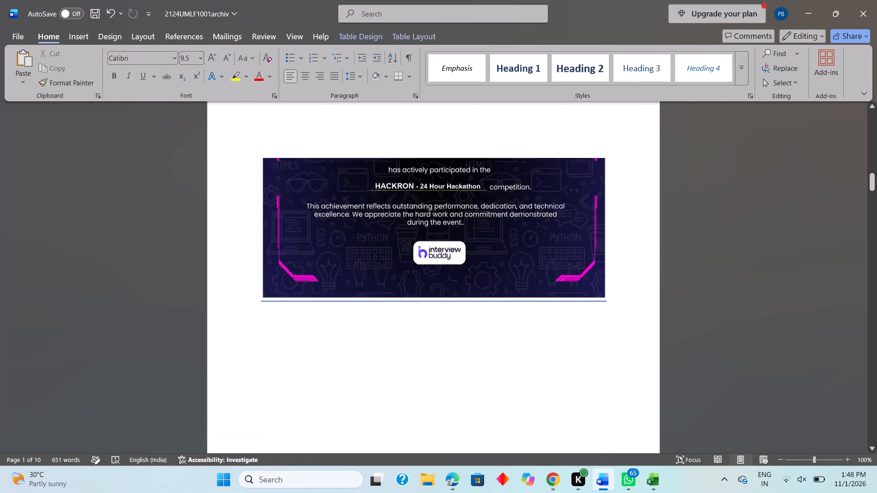
Save the changes made to the achievement report document.
scroll(301, 261, "up", 9)
scroll(301, 261, "down", 6)
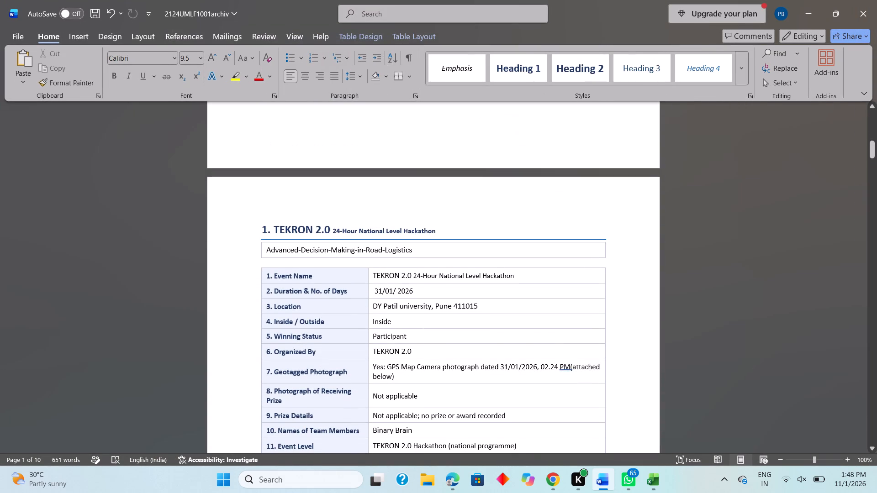
key("ctrl+s")
key("ctrl+s")
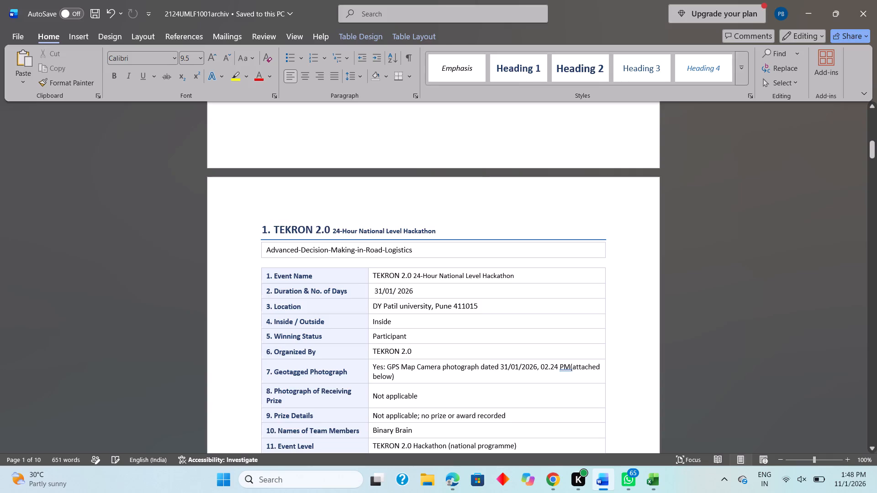
Save a copy of the report in the Desktop folder as a Word document, named with the student ID followed by "certificate".
left_click(21, 31)
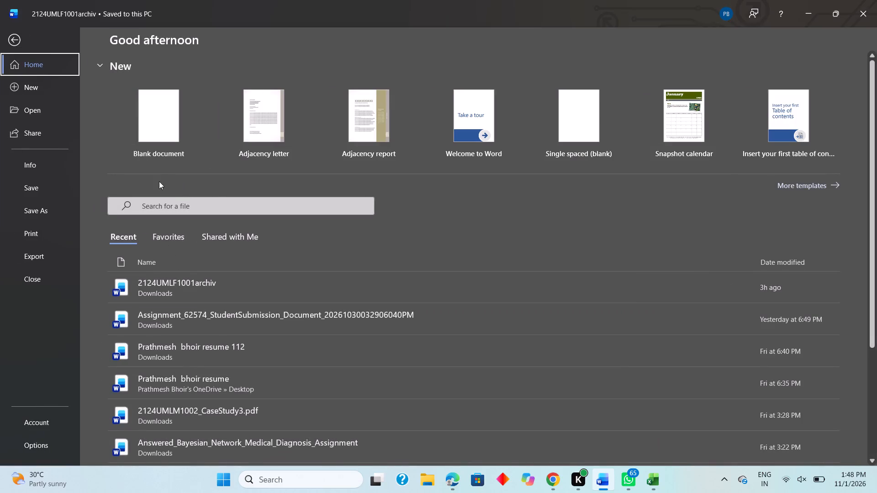
left_click(59, 205)
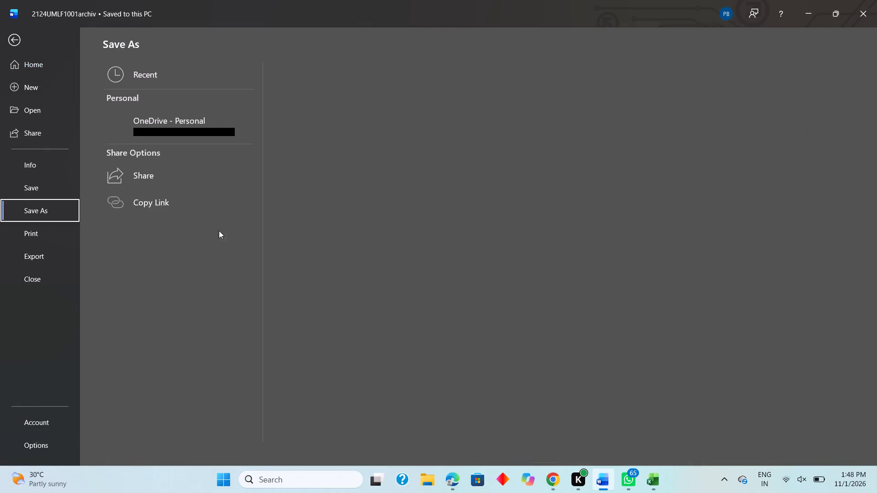
left_click(211, 246)
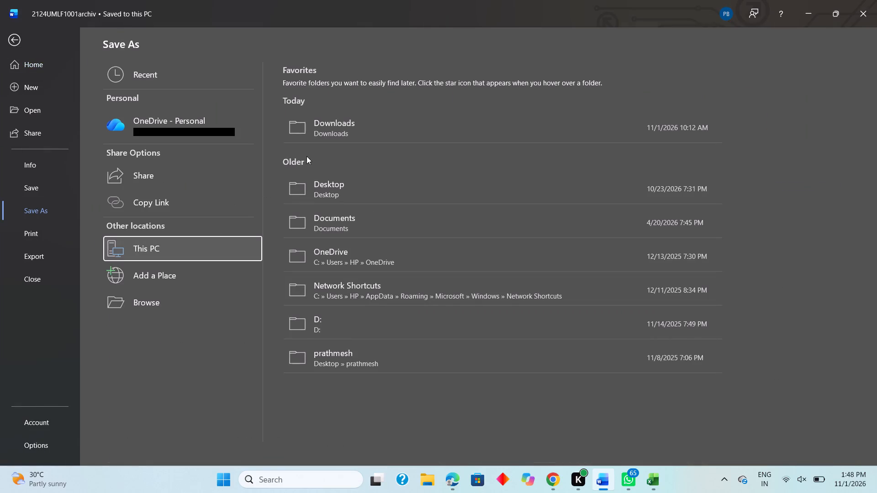
left_click(323, 133)
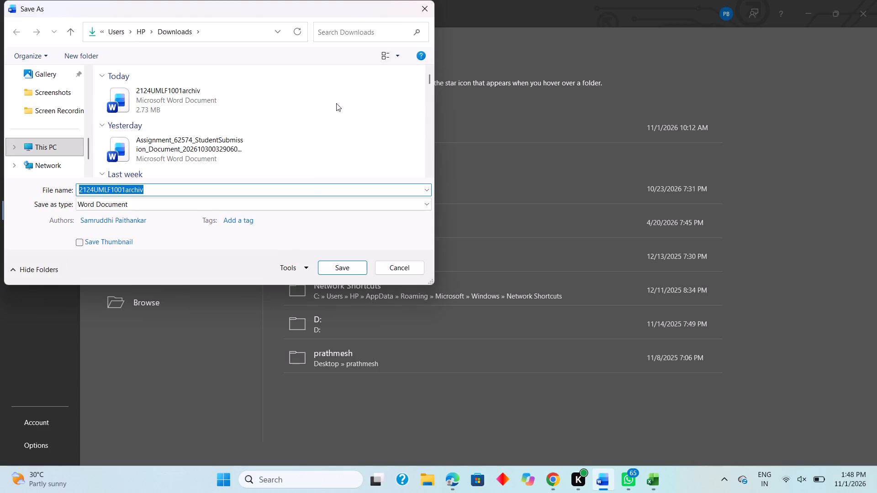
left_click(423, 7)
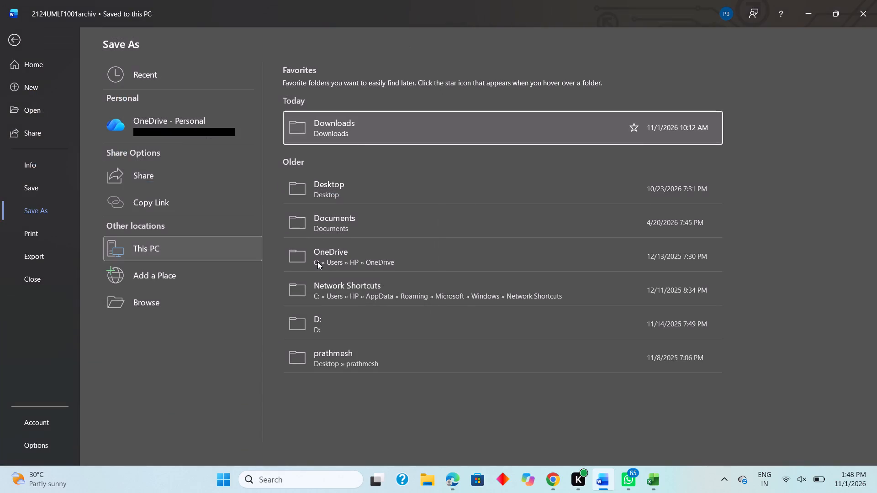
left_click(328, 195)
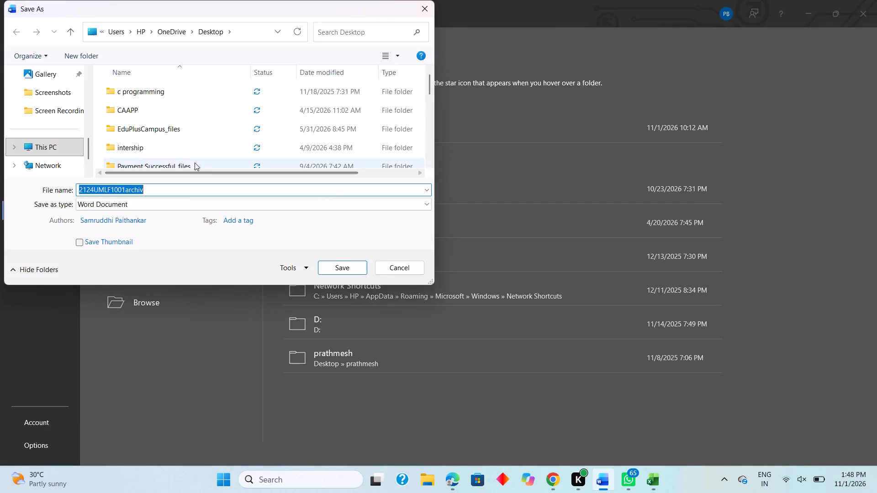
left_click(178, 186)
key("BackSpace")
key("BackSpace")
key("BackSpace")
key("BackSpace")
key("BackSpace")
key("BackSpace")
key("BackSpace")
key("BackSpace")
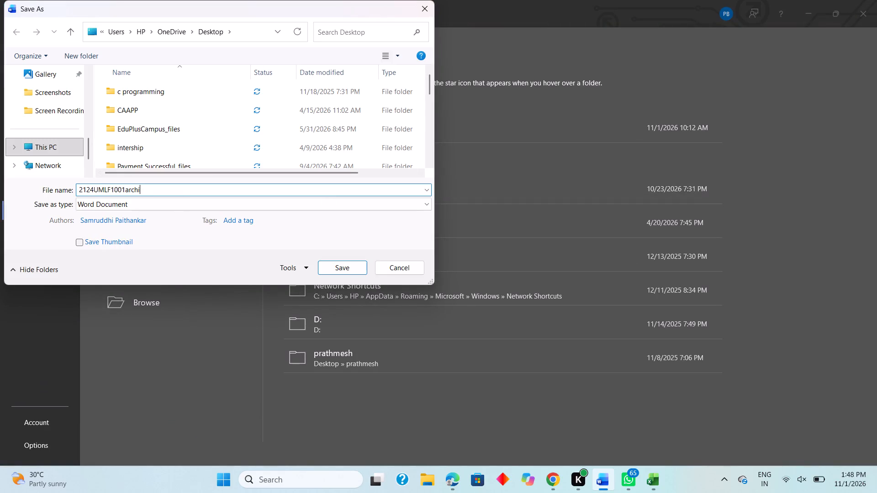
key("BackSpace")
key("BackSpace")
key("BackSpace")
key("BackSpace")
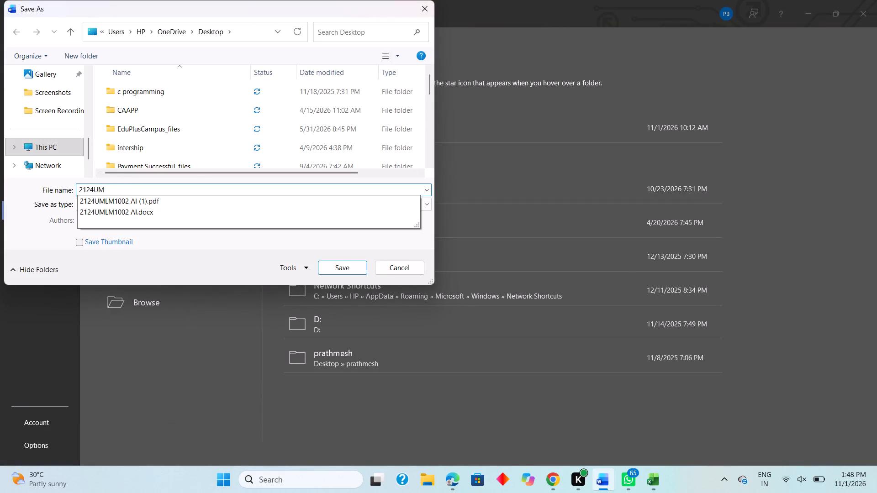
left_click(169, 198)
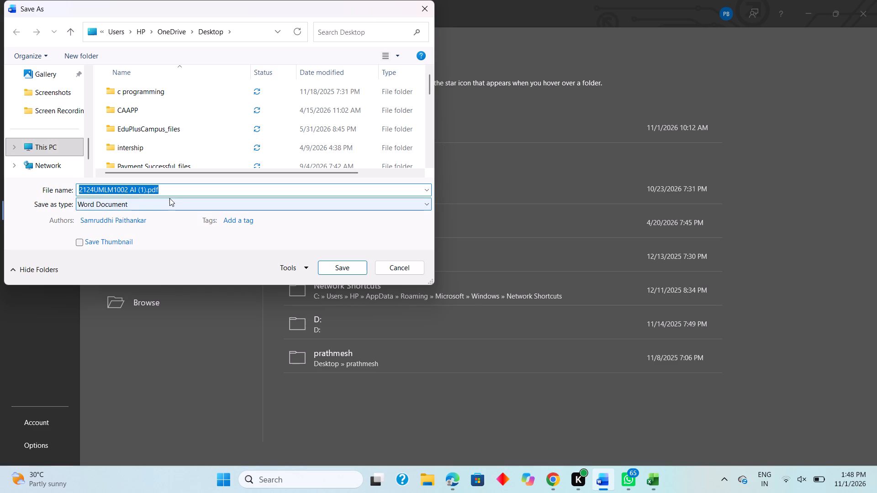
left_click(171, 189)
key("BackSpace")
key("BackSpace")
key("BackSpace")
key("BackSpace")
key("BackSpace")
key("BackSpace")
key("BackSpace")
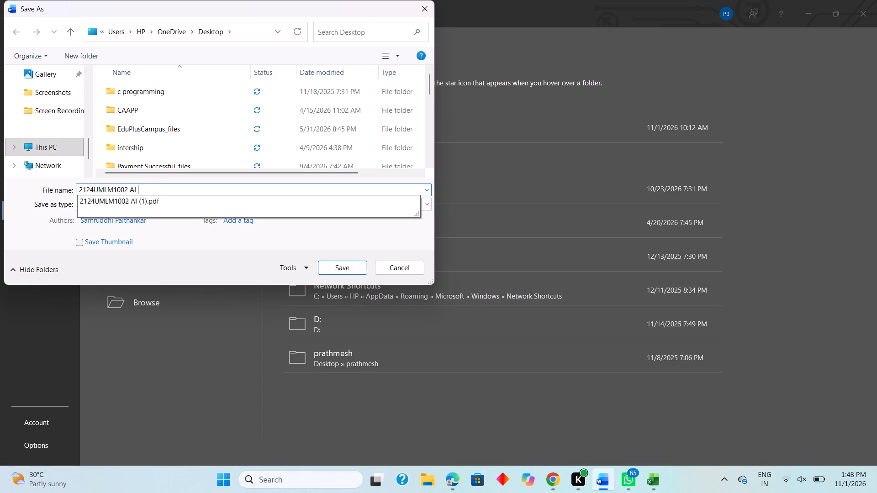
key("BackSpace")
key("BackSpace")
key("BackSpace")
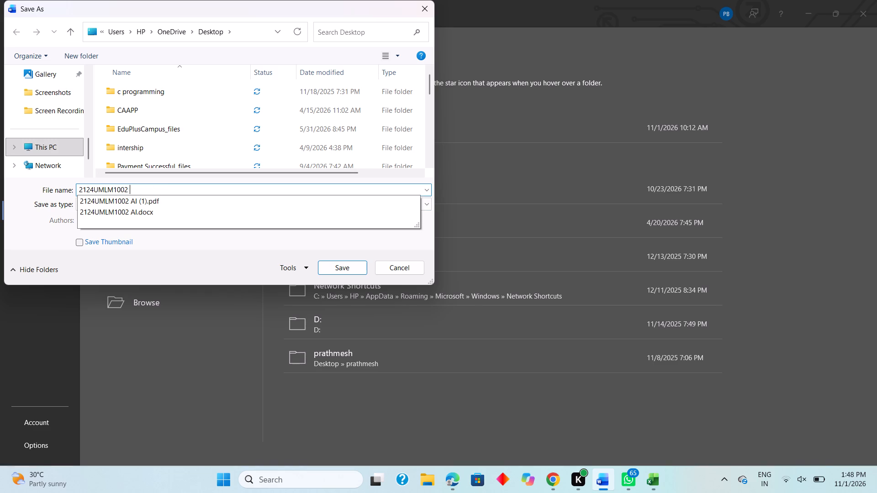
type("certificate")
key("space")
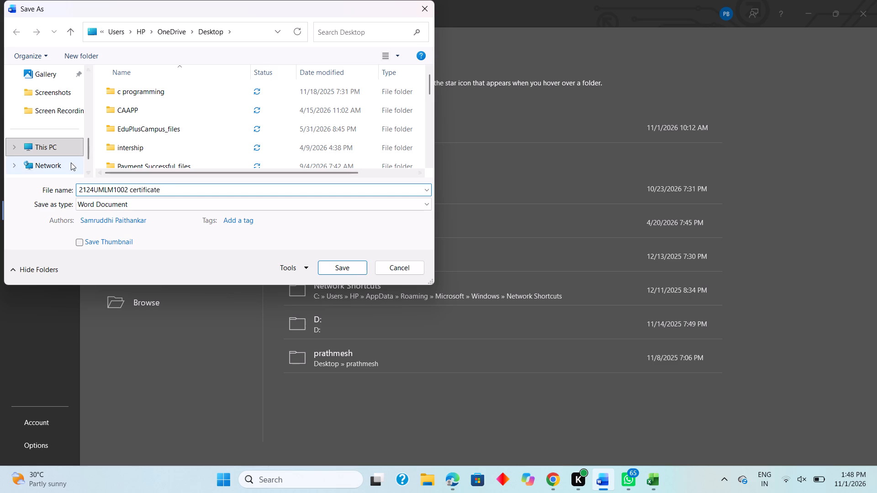
scroll(81, 133, "down", 1)
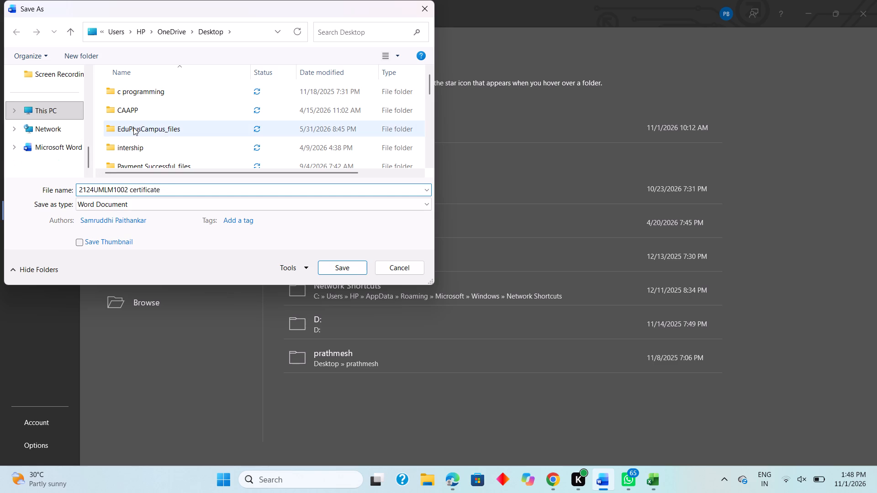
scroll(133, 127, "down", 1)
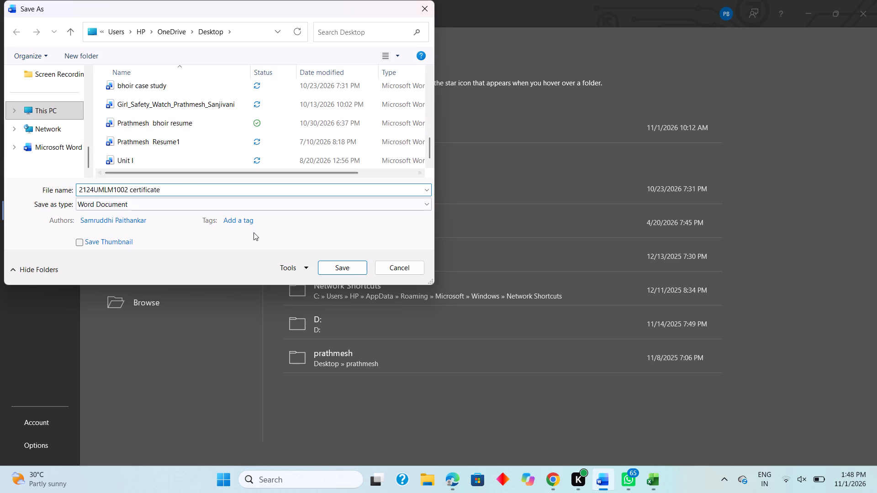
left_click(337, 260)
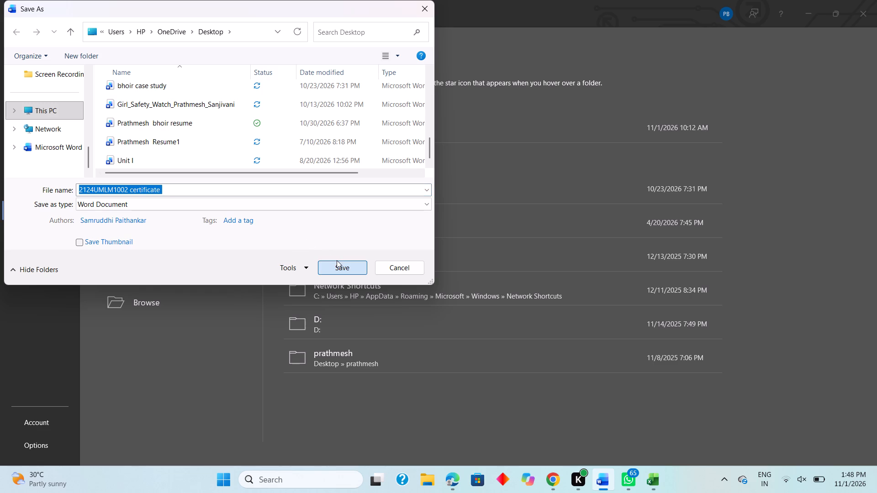
left_click(337, 265)
left_click(337, 265)
left_click(337, 191)
left_click(337, 191)
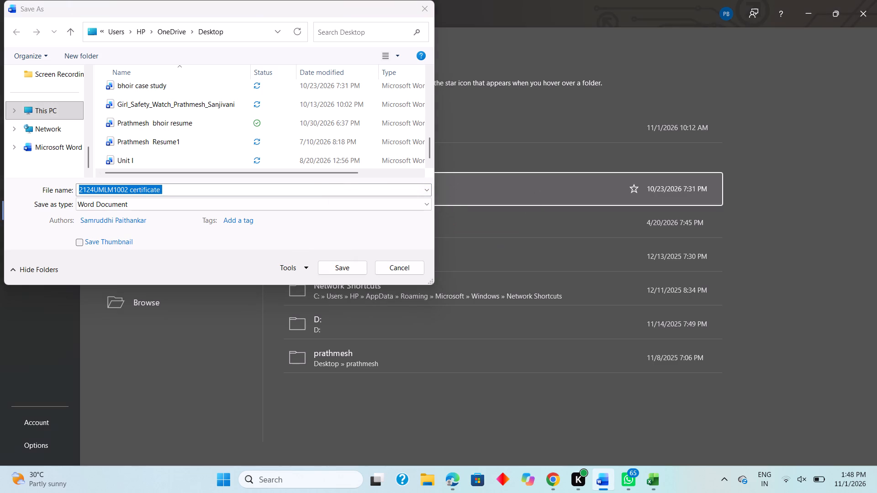
left_click(349, 268)
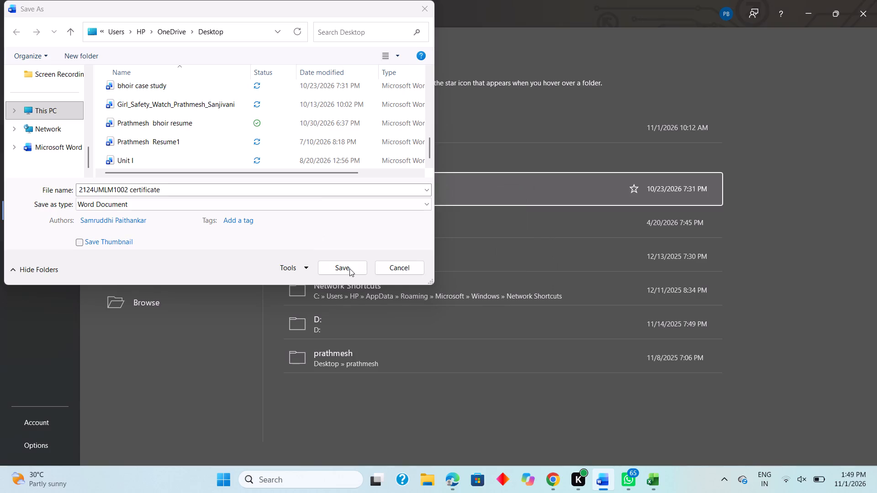
left_click(349, 268)
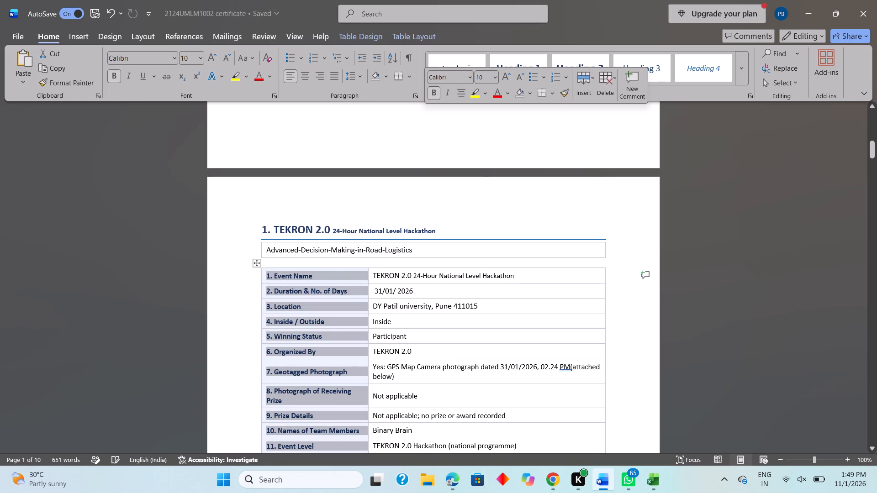
Switch to the Excel activity record and maximize its window to view the event rows.
left_click(822, 16)
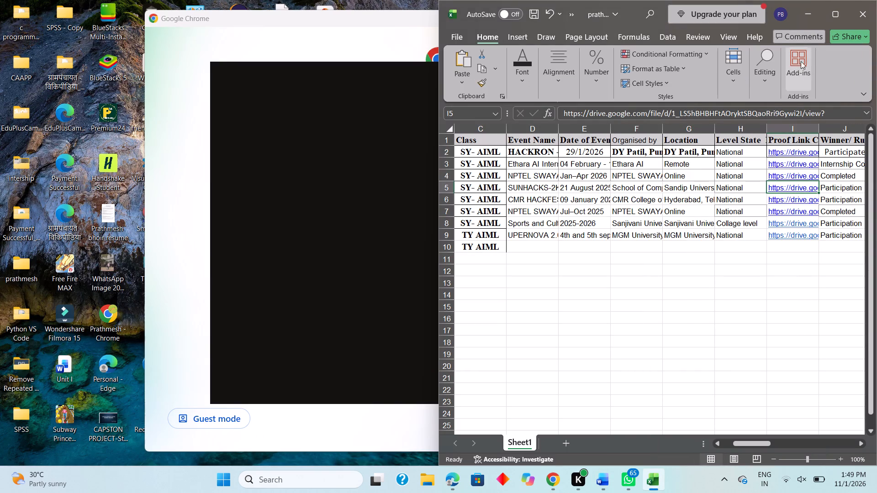
left_click(836, 18)
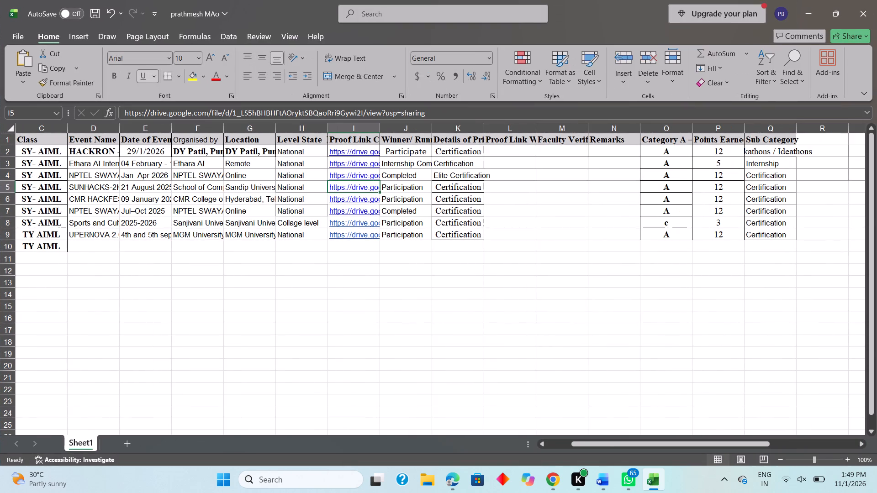
scroll(212, 281, "up", 1)
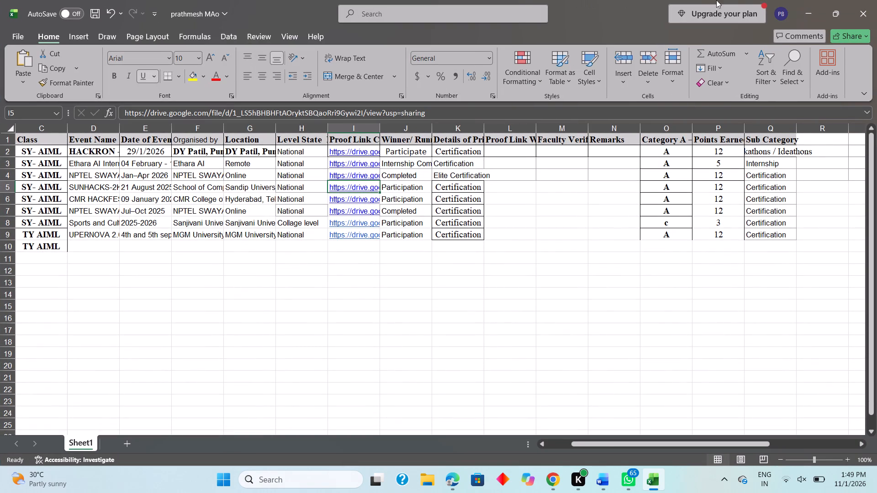
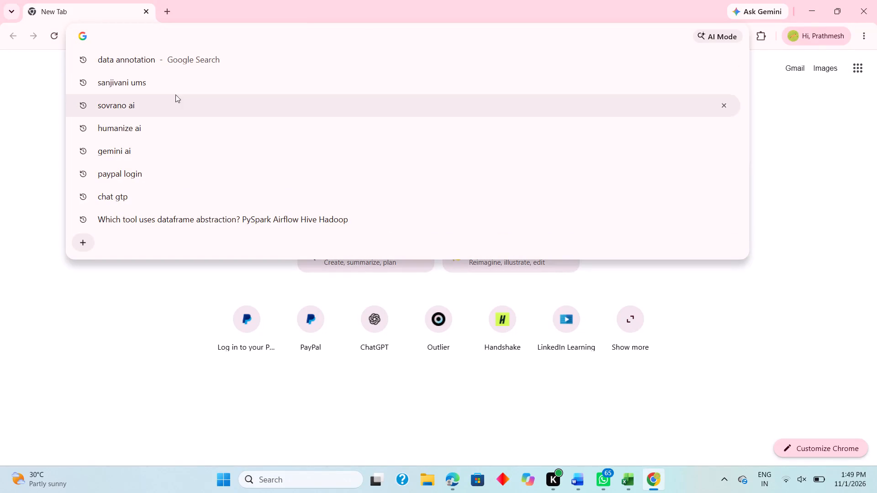
In Chrome, search Google for "data annotation", open the Generalist role's application and examine its progress page.
left_click(177, 66)
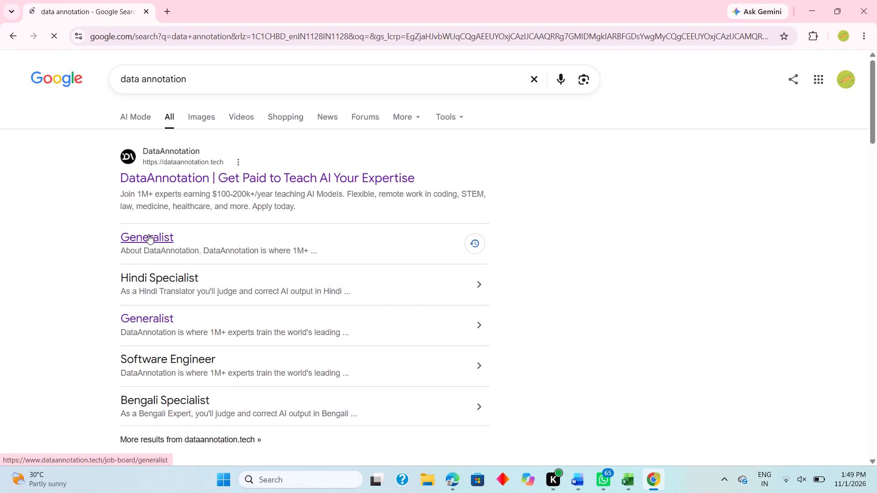
left_click(148, 317)
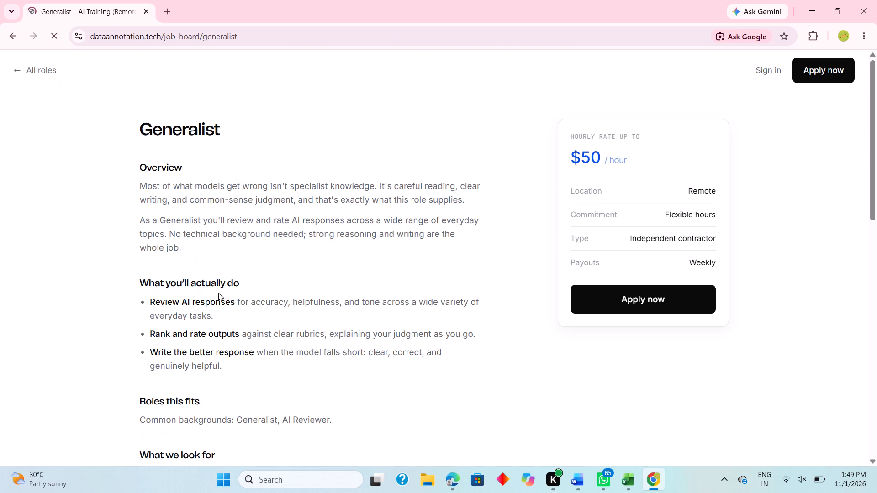
left_click(619, 290)
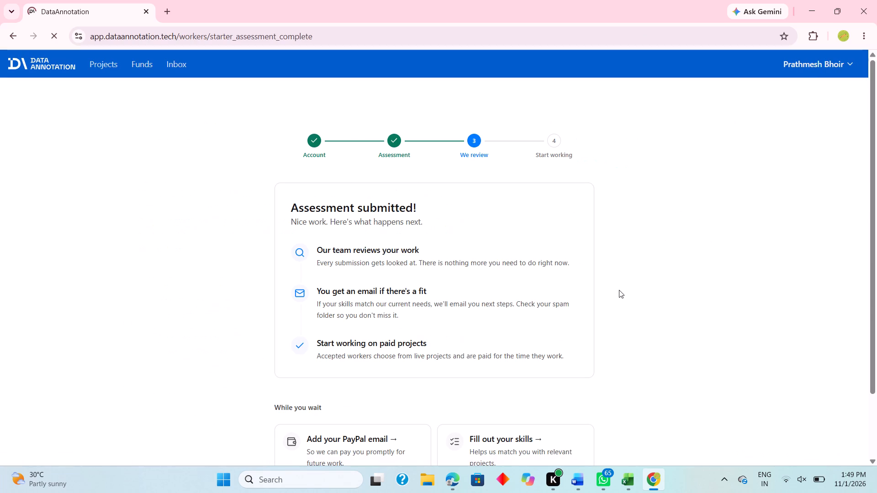
scroll(501, 291, "down", 5)
scroll(501, 291, "up", 1)
scroll(501, 291, "down", 1)
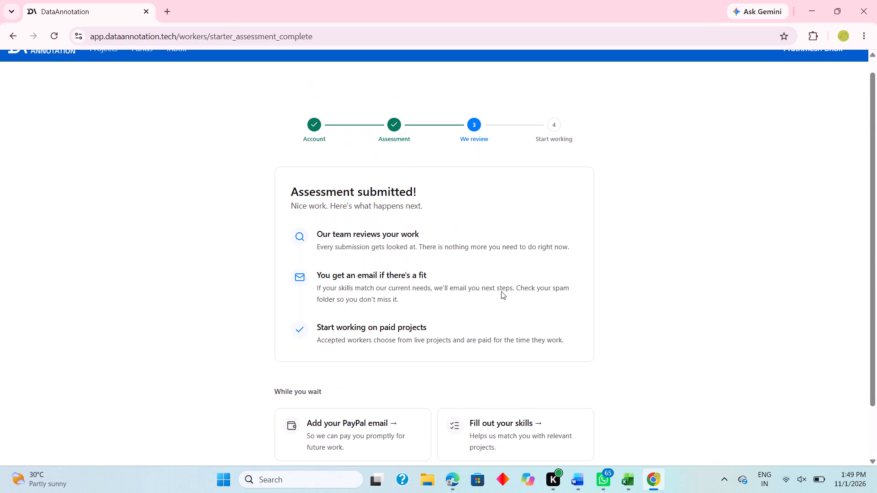
left_click(440, 261)
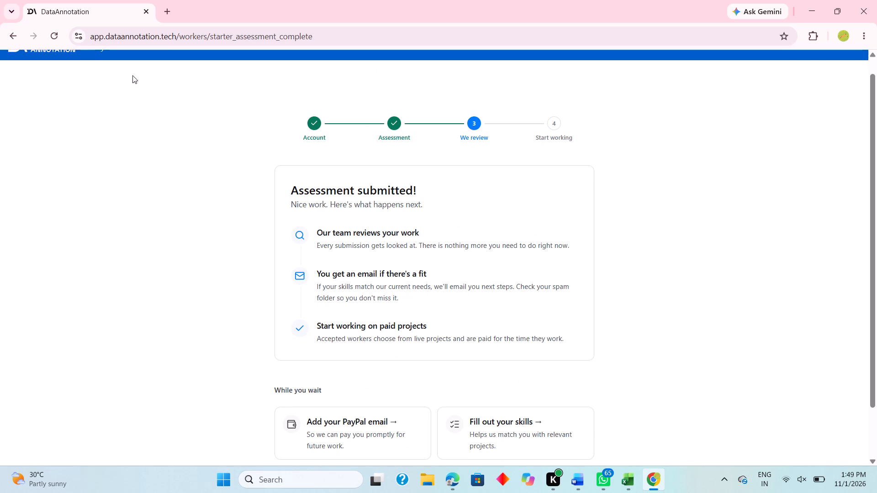
scroll(355, 433, "down", 6)
Open the profile page for adding a PayPal email and look through its work profile, account, notification and security sections.
left_click(362, 387)
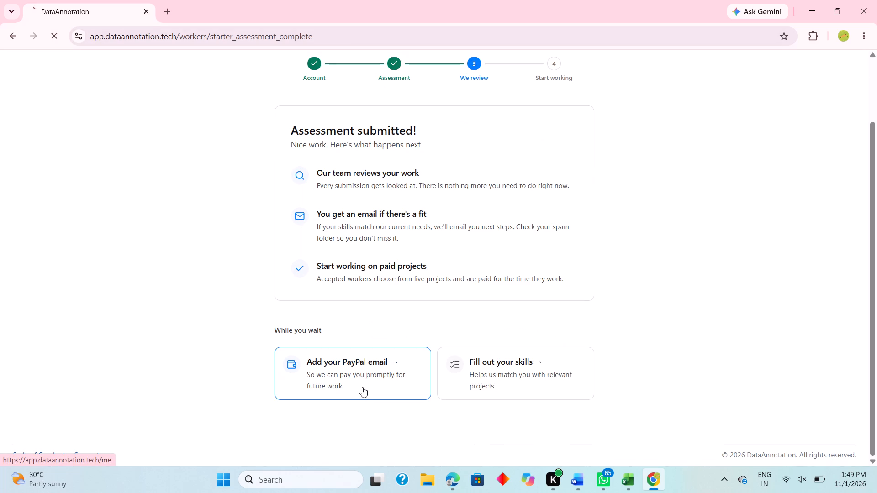
scroll(256, 131, "down", 3)
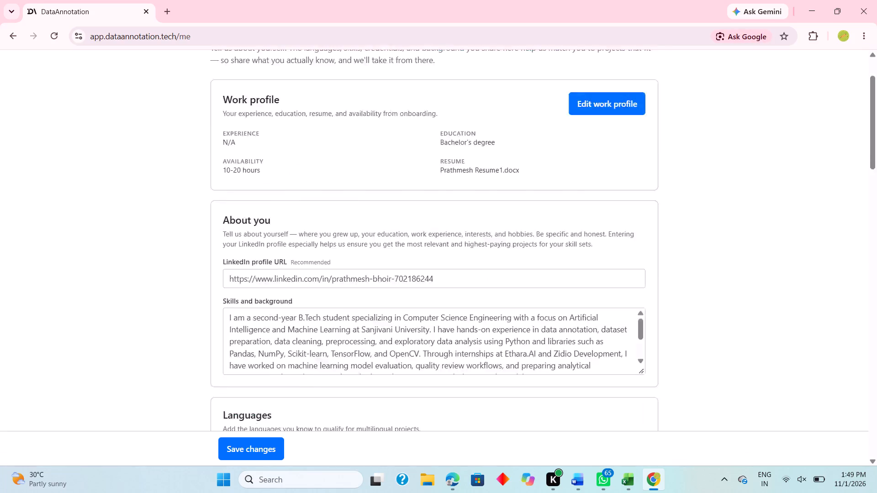
scroll(256, 131, "down", 2)
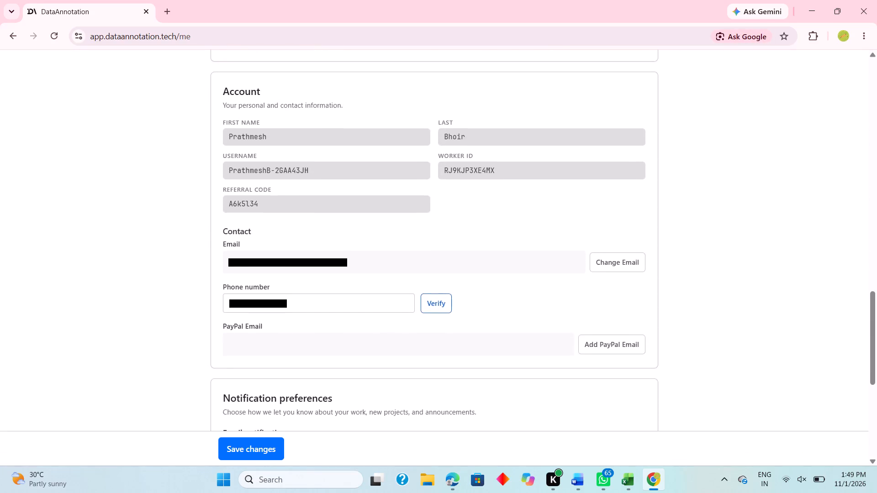
scroll(256, 131, "down", 6)
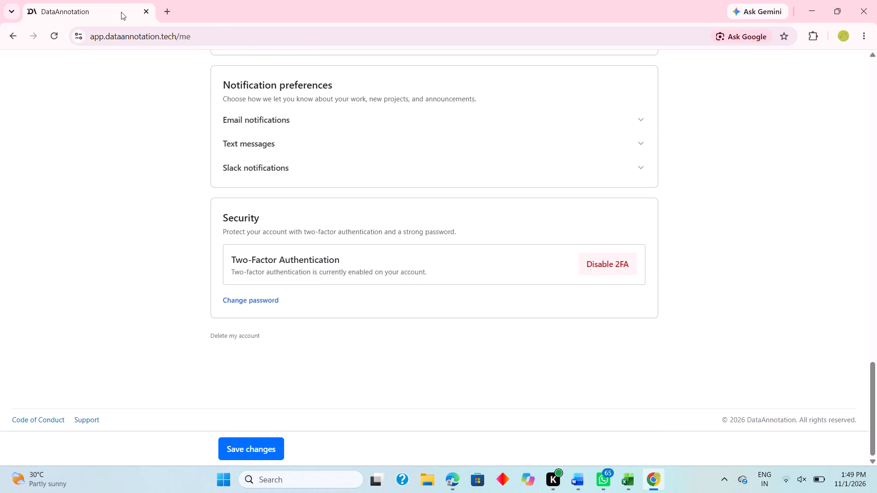
scroll(252, 105, "up", 3)
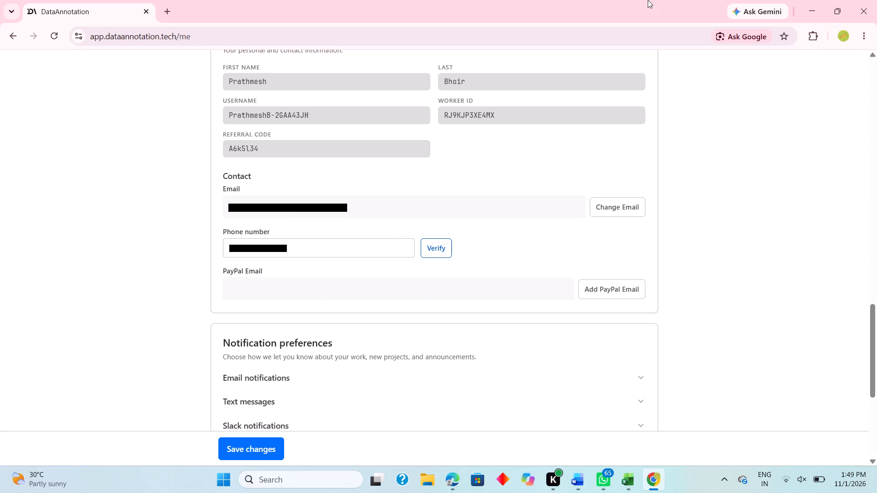